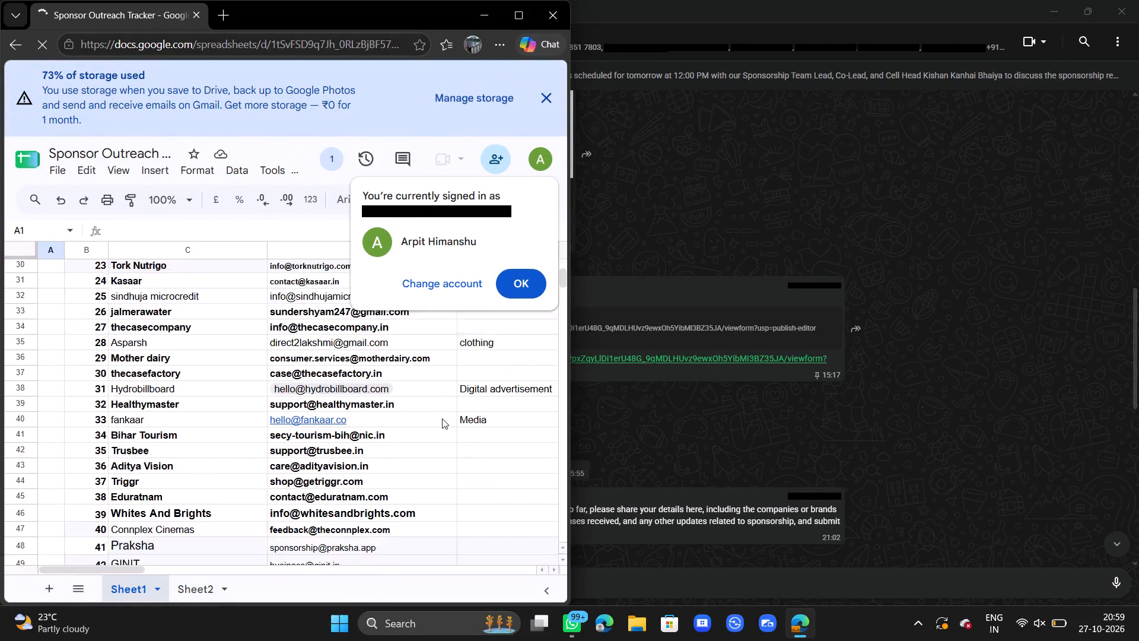
Examine the last filled company entries on Sheet1 of the Sponsor Outreach Tracker and the empty numbered rows below them.
{"action": "scroll", "coordinate": [442, 418], "scroll_direction": "down", "scroll_amount": 12}
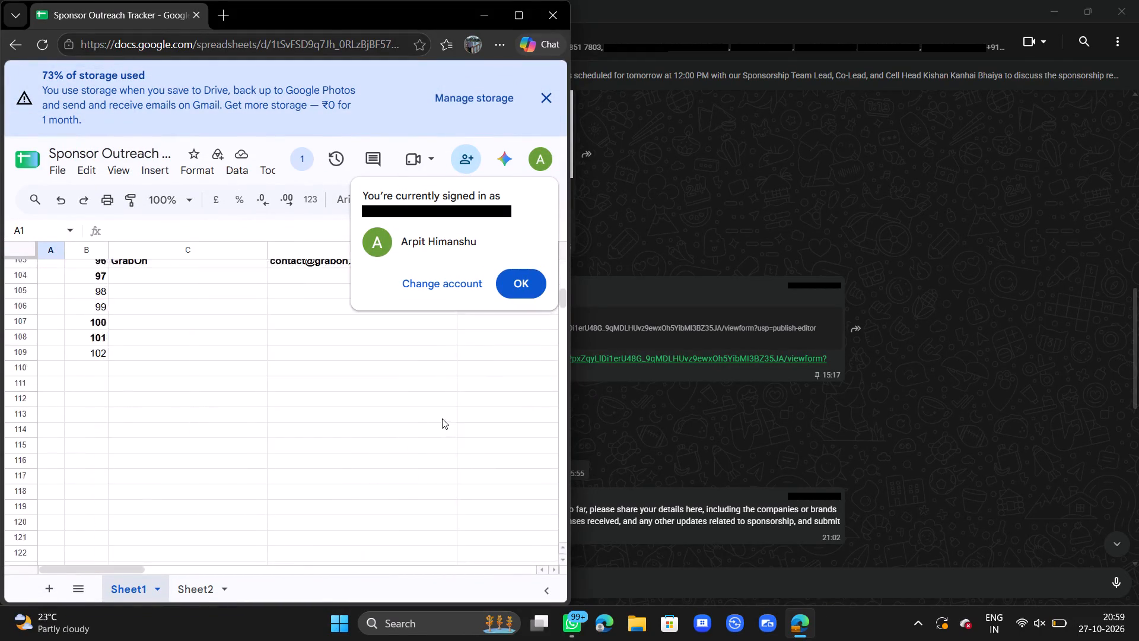
{"action": "scroll", "coordinate": [442, 418], "scroll_direction": "down", "scroll_amount": 1}
{"action": "scroll", "coordinate": [442, 427], "scroll_direction": "up", "scroll_amount": 3}
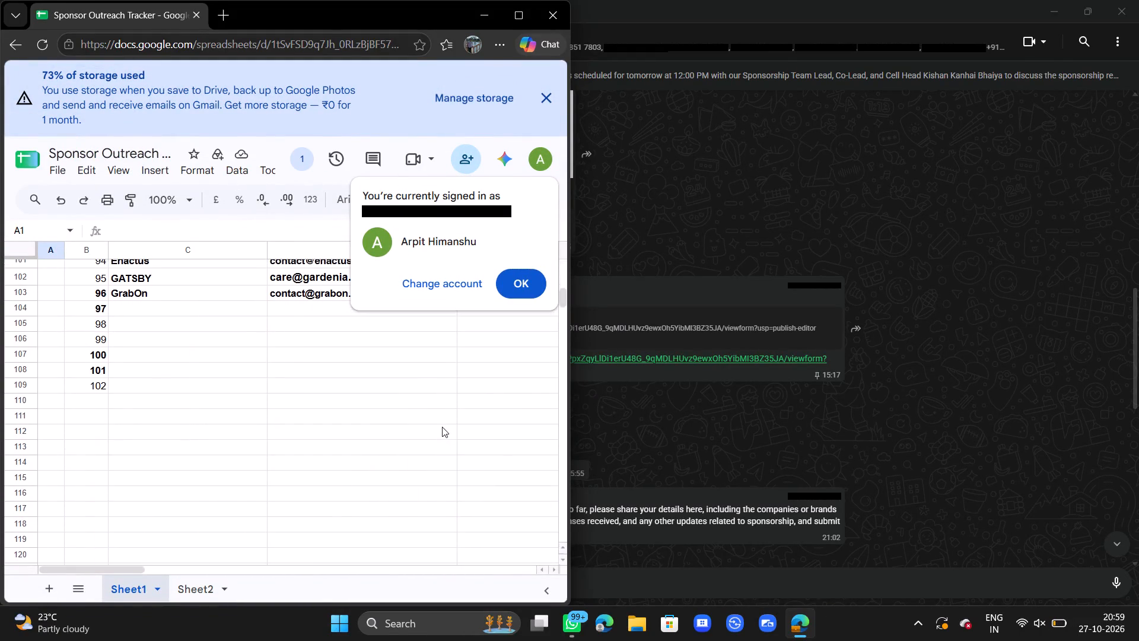
{"action": "scroll", "coordinate": [442, 427], "scroll_direction": "up", "scroll_amount": 2}
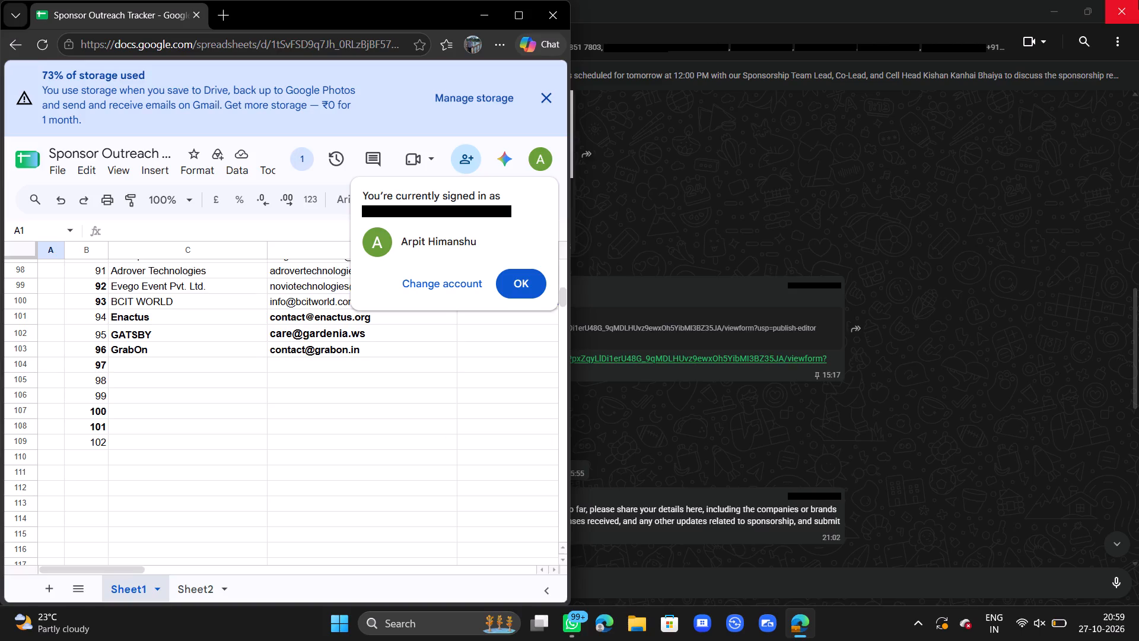
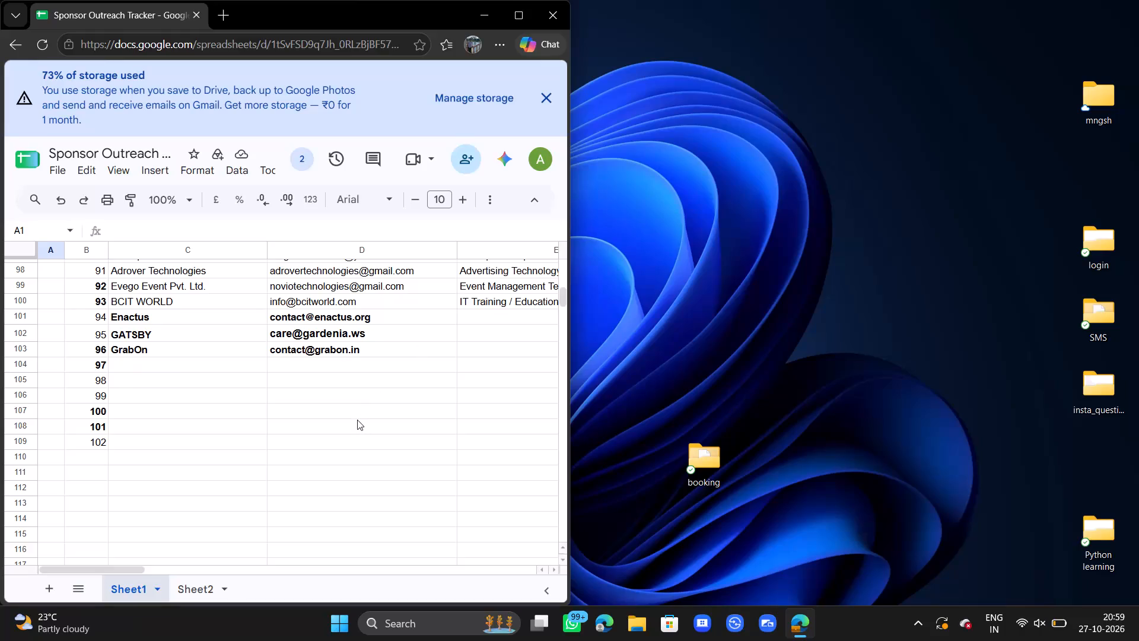
Switch to File Explorer by opening a new window alongside the Sponsor Outreach Tracker spreadsheet.
{"action": "left_click", "coordinate": [638, 615]}
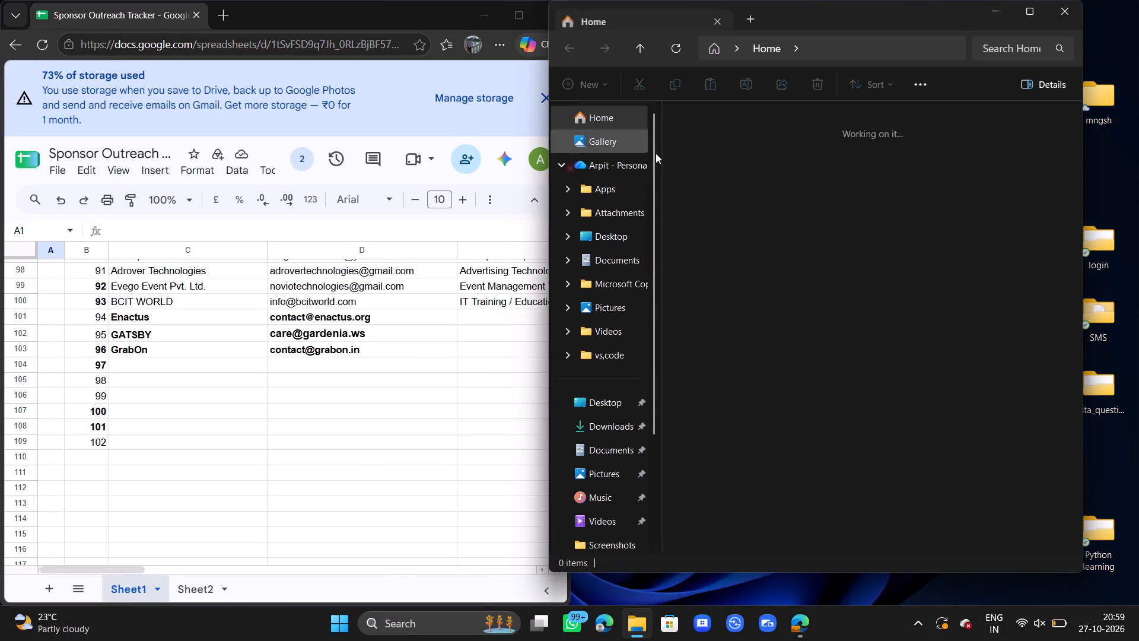
Open the recent XENITH 2026 outreach list PDF in Microsoft Edge, for this time only, and enlarge its window.
{"action": "scroll", "coordinate": [777, 391], "scroll_direction": "down", "scroll_amount": 1}
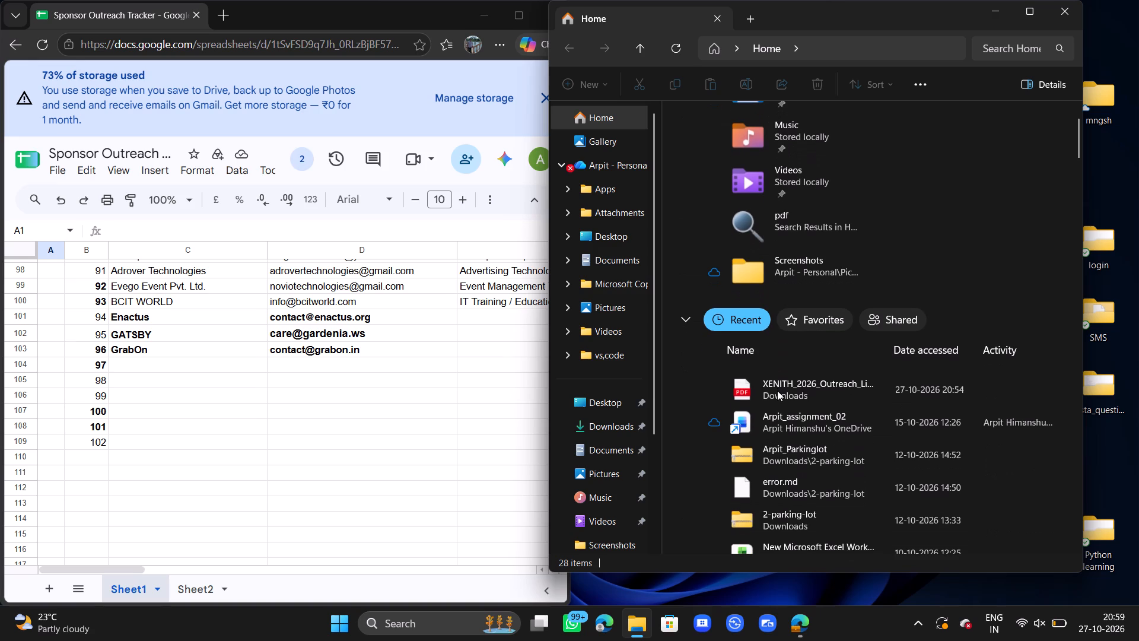
{"action": "scroll", "coordinate": [777, 391], "scroll_direction": "down", "scroll_amount": 1}
{"action": "double_click", "coordinate": [793, 385]}
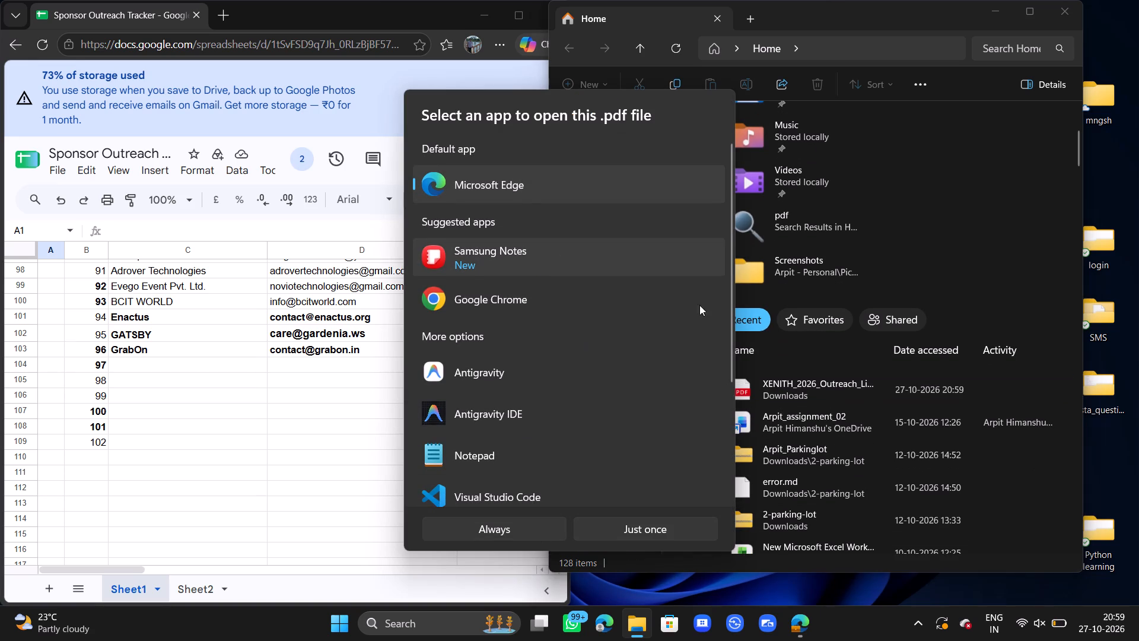
{"action": "double_click", "coordinate": [853, 386]}
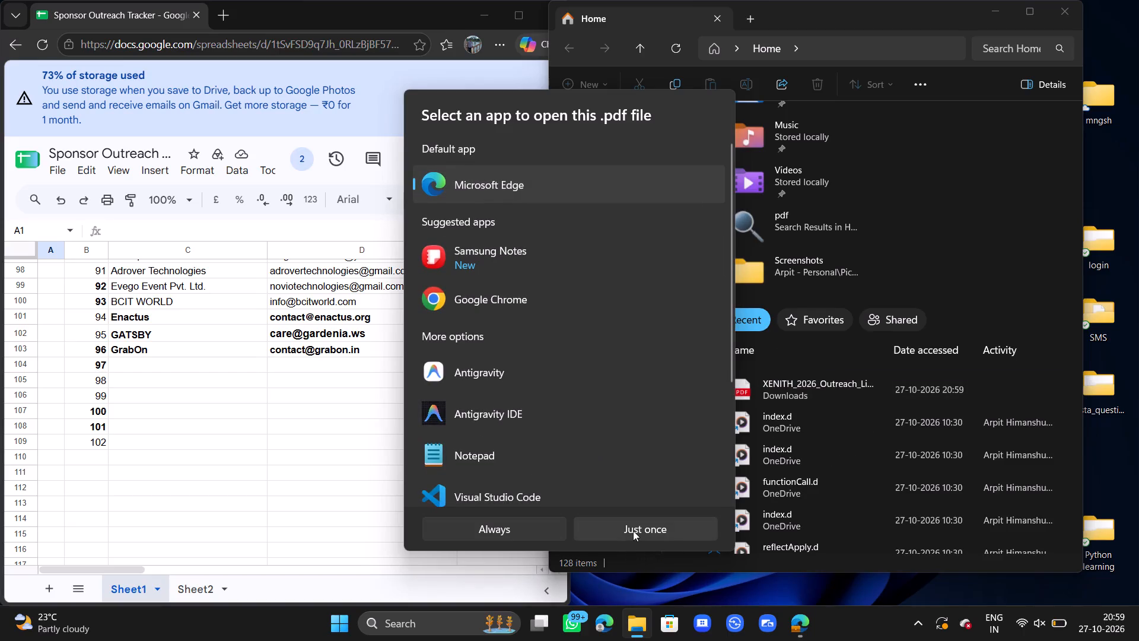
{"action": "left_click", "coordinate": [633, 531]}
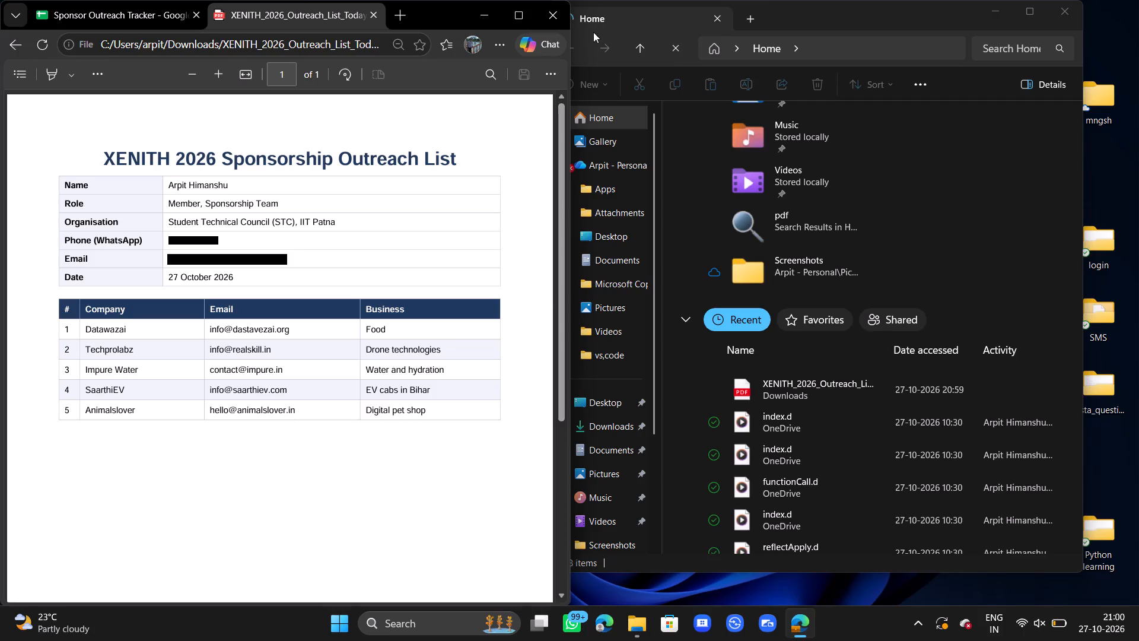
{"action": "left_click", "coordinate": [523, 7]}
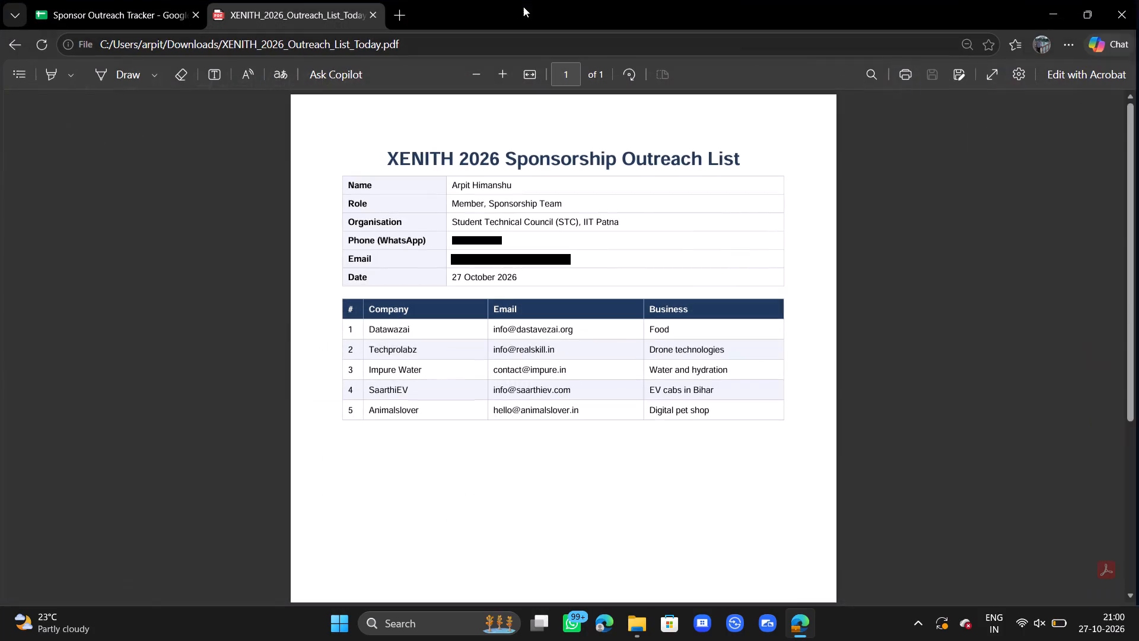
{"action": "scroll", "coordinate": [523, 7], "scroll_direction": "up", "scroll_amount": 3, "text": "ctrl"}
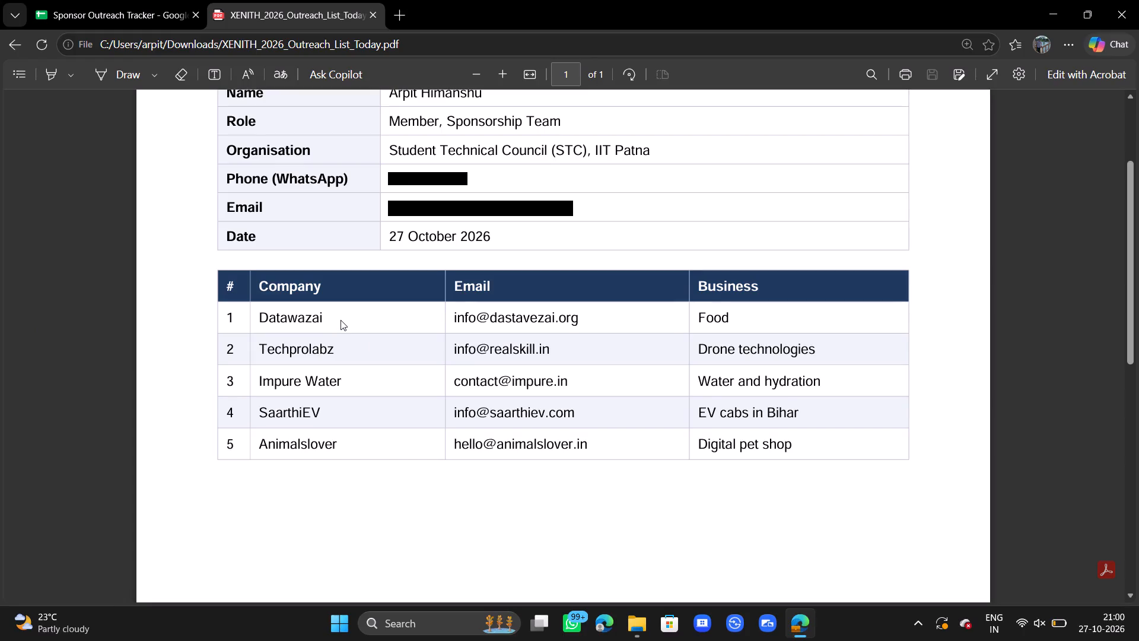
Copy the first company's name from the PDF list into tracker cell C104 so it reads Datawazai.
{"action": "left_click_drag", "start_coordinate": [341, 320], "coordinate": [259, 316]}
{"action": "left_click_drag", "start_coordinate": [259, 316], "coordinate": [348, 325]}
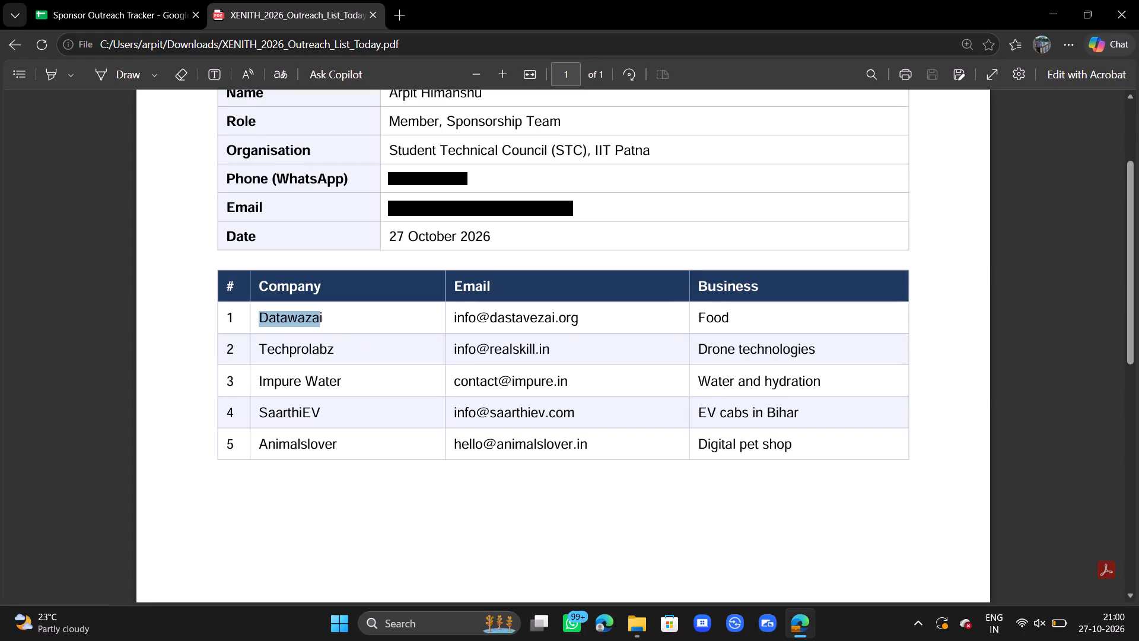
{"action": "left_click_drag", "start_coordinate": [348, 325], "coordinate": [306, 320]}
{"action": "left_click_drag", "start_coordinate": [306, 320], "coordinate": [362, 315]}
{"action": "key", "text": "ctrl+c"}
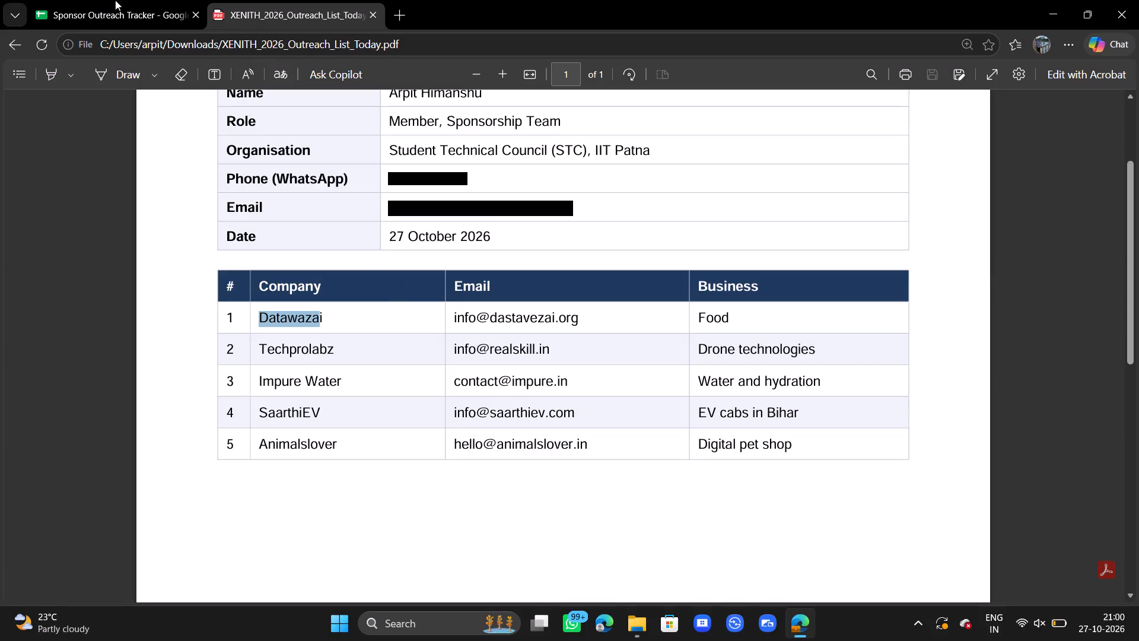
{"action": "left_click", "coordinate": [112, 3]}
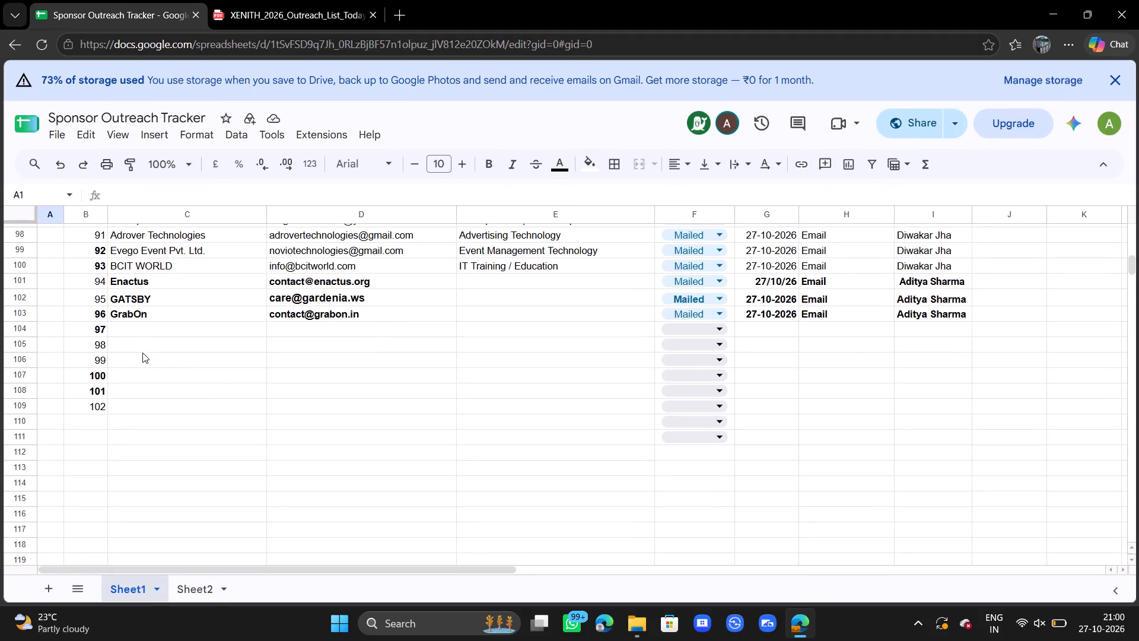
{"action": "left_click", "coordinate": [193, 328]}
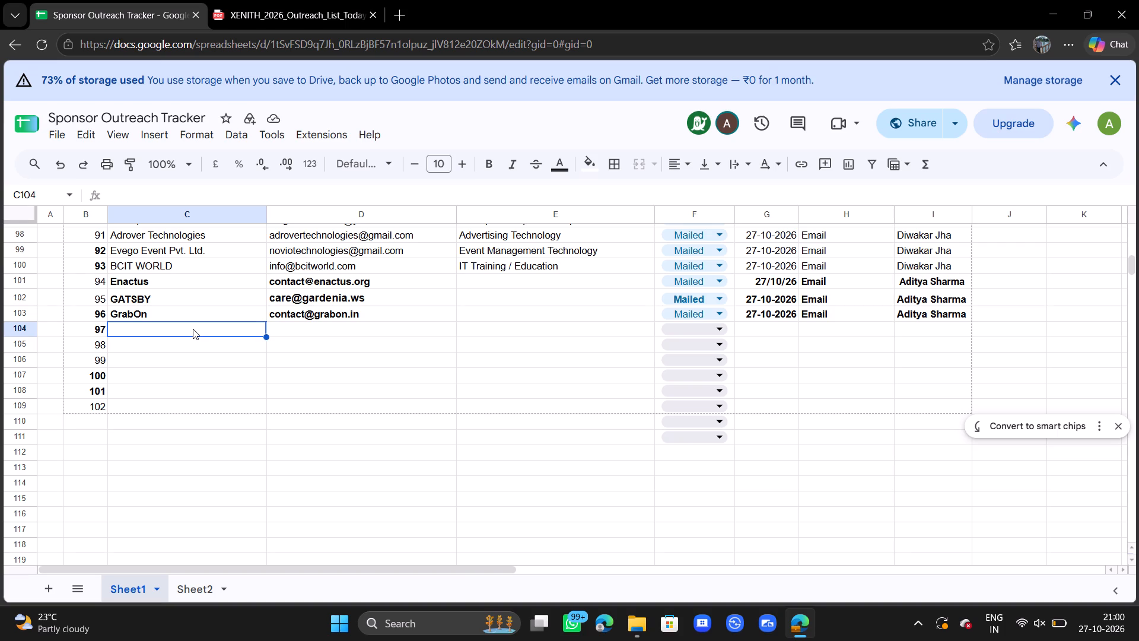
{"action": "key", "text": "ctrl+v"}
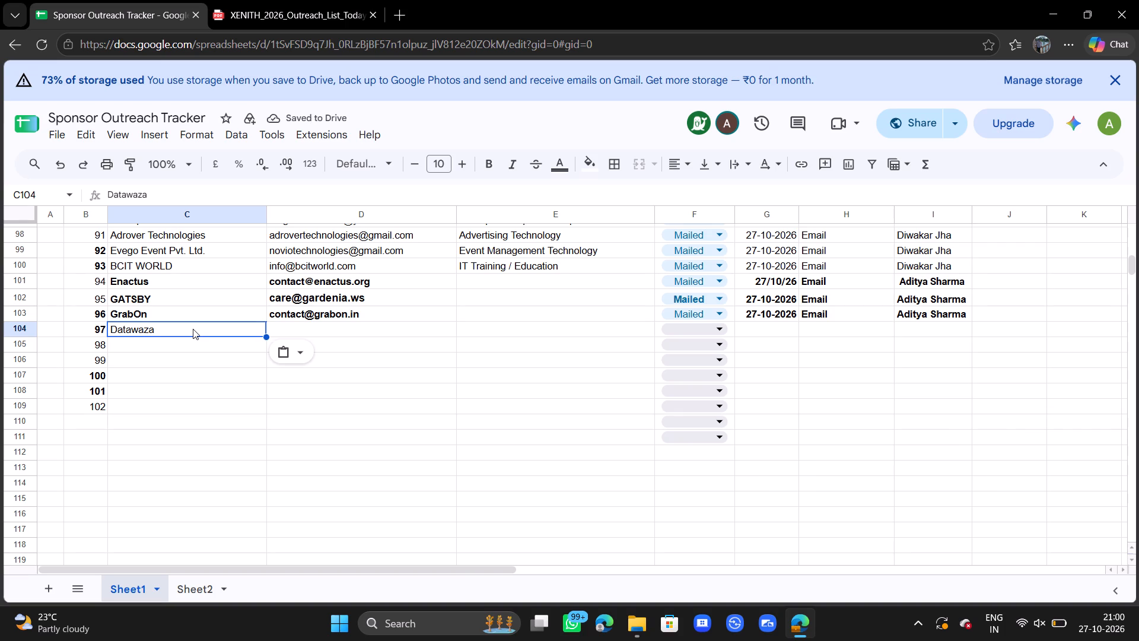
{"action": "left_click", "coordinate": [193, 329]}
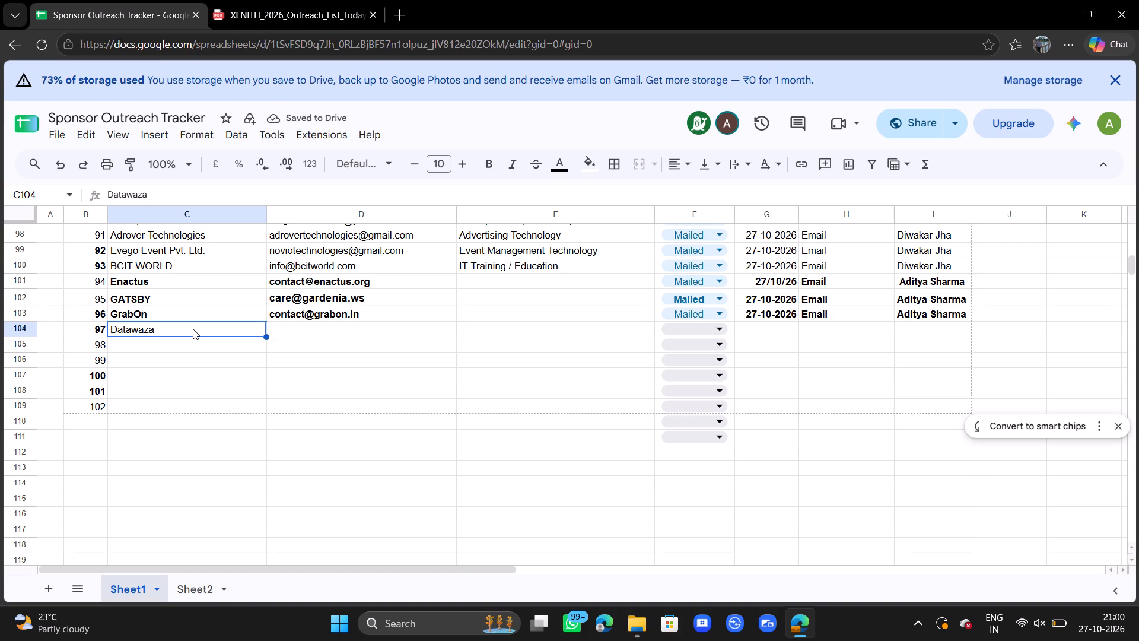
{"action": "key", "text": "i"}
{"action": "key", "text": "BackSpace"}
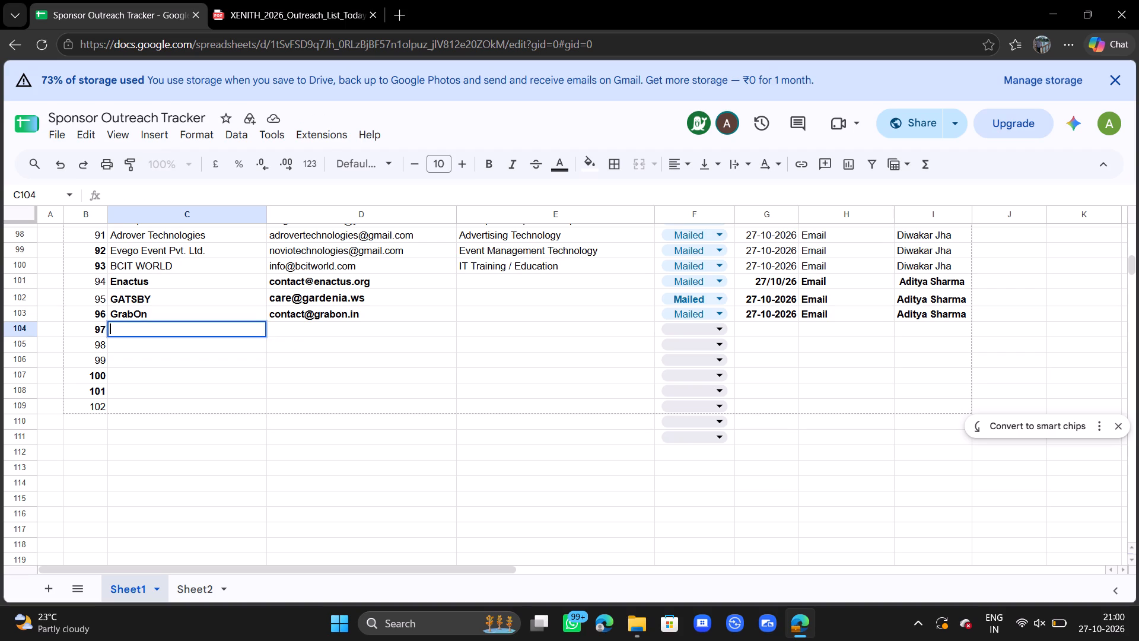
{"action": "key", "text": "ctrl+v"}
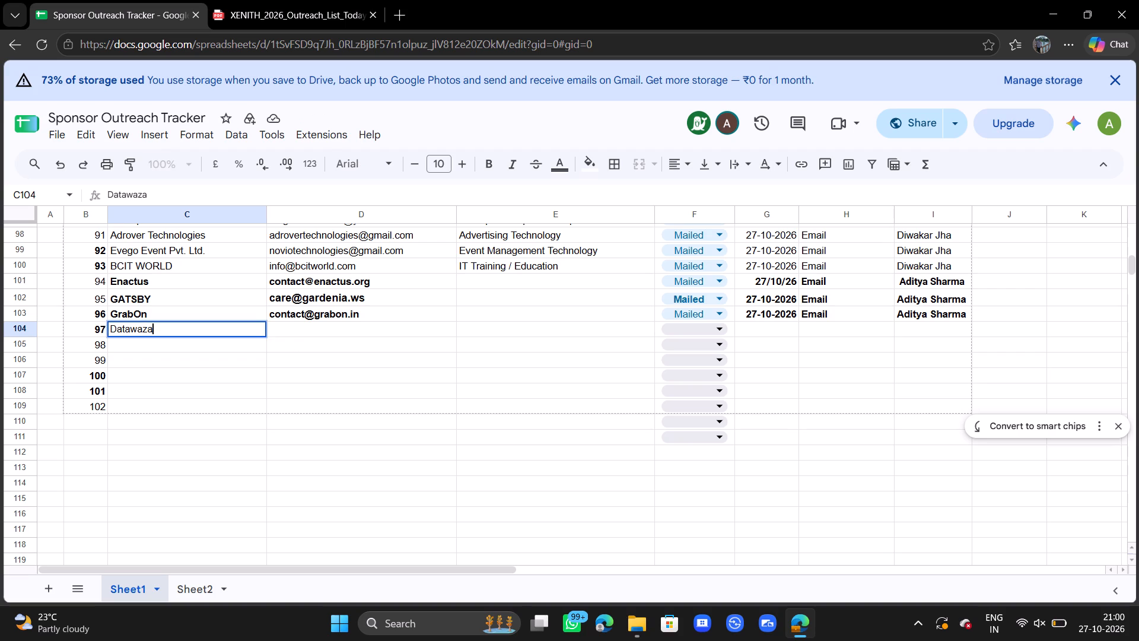
{"action": "key", "text": "i"}
{"action": "left_click", "coordinate": [322, 3]}
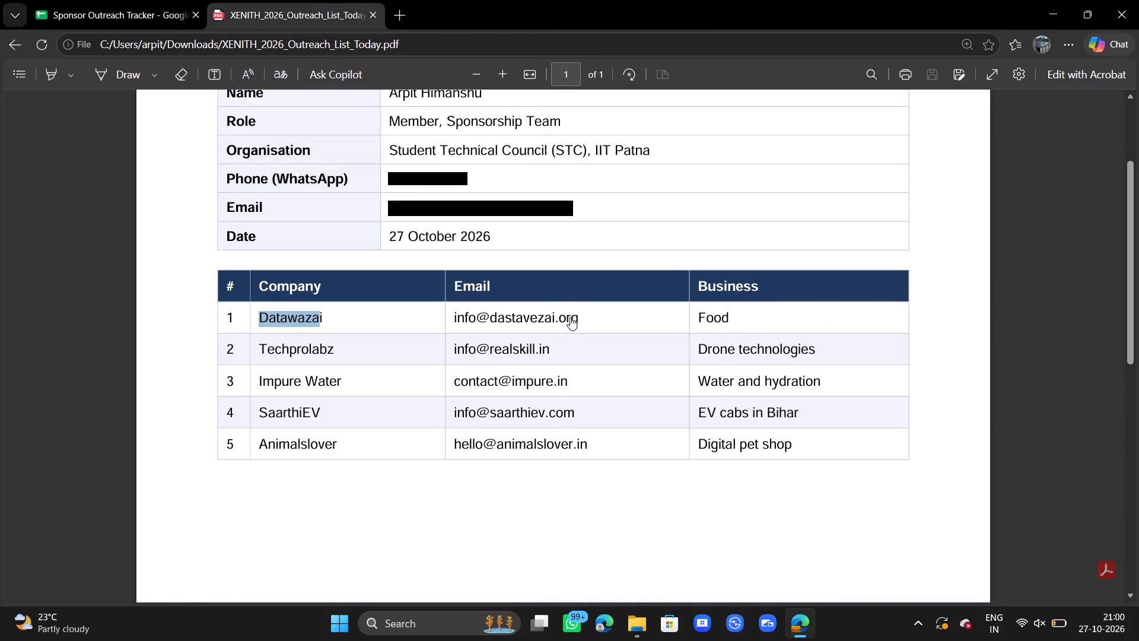
{"action": "left_click_drag", "start_coordinate": [586, 315], "coordinate": [488, 339]}
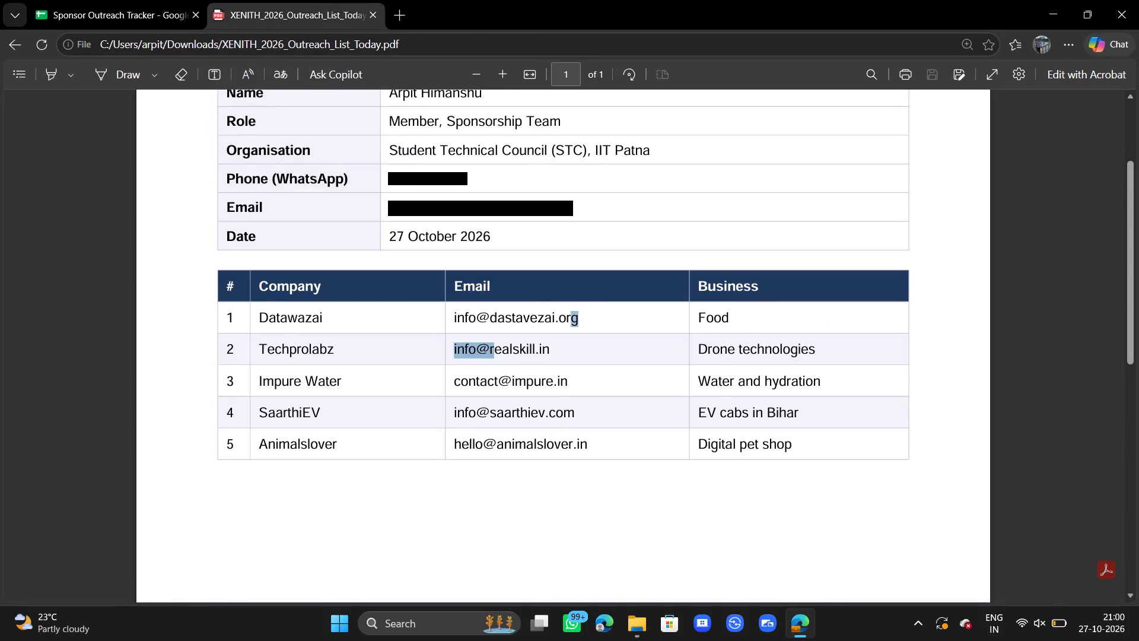
{"action": "left_click_drag", "start_coordinate": [488, 339], "coordinate": [446, 320]}
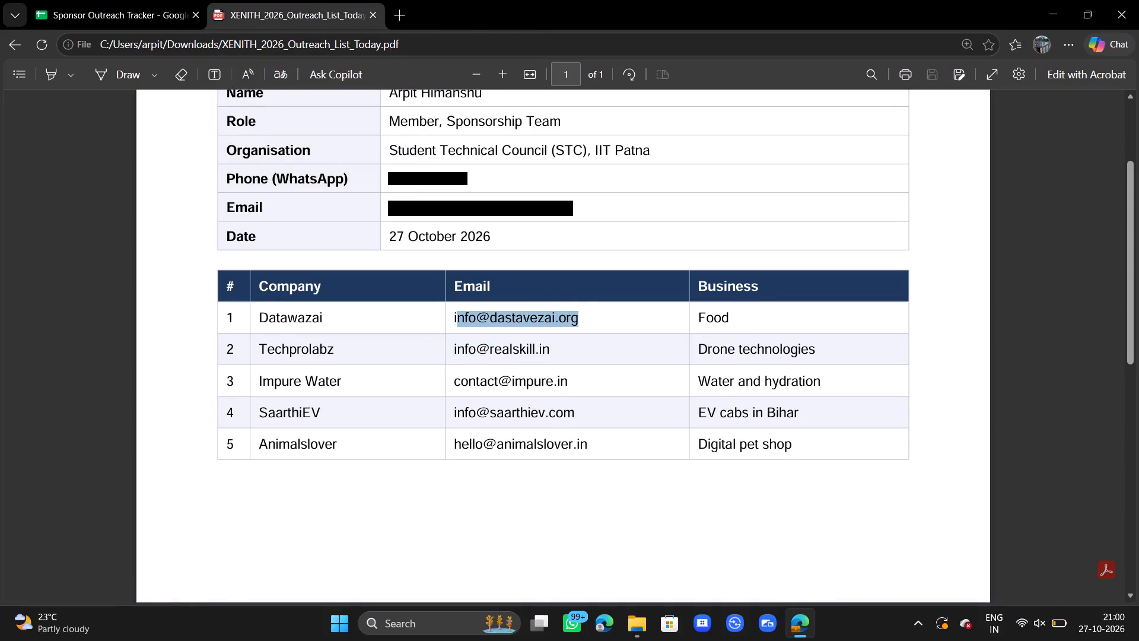
{"action": "left_click_drag", "start_coordinate": [446, 320], "coordinate": [448, 322]}
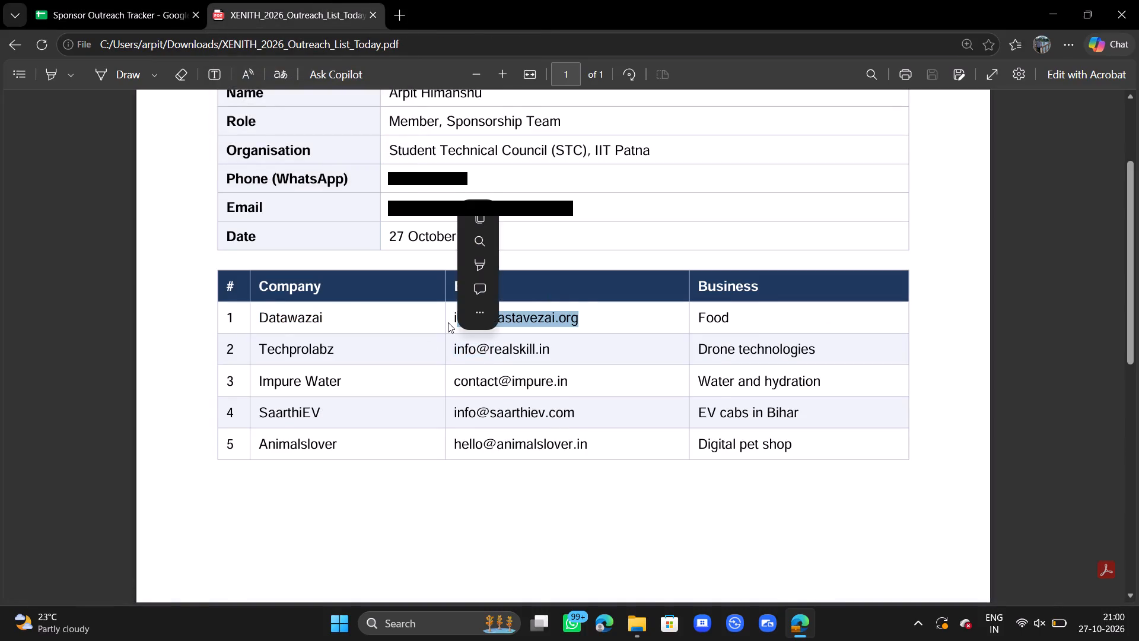
{"action": "key", "text": "ctrl+c"}
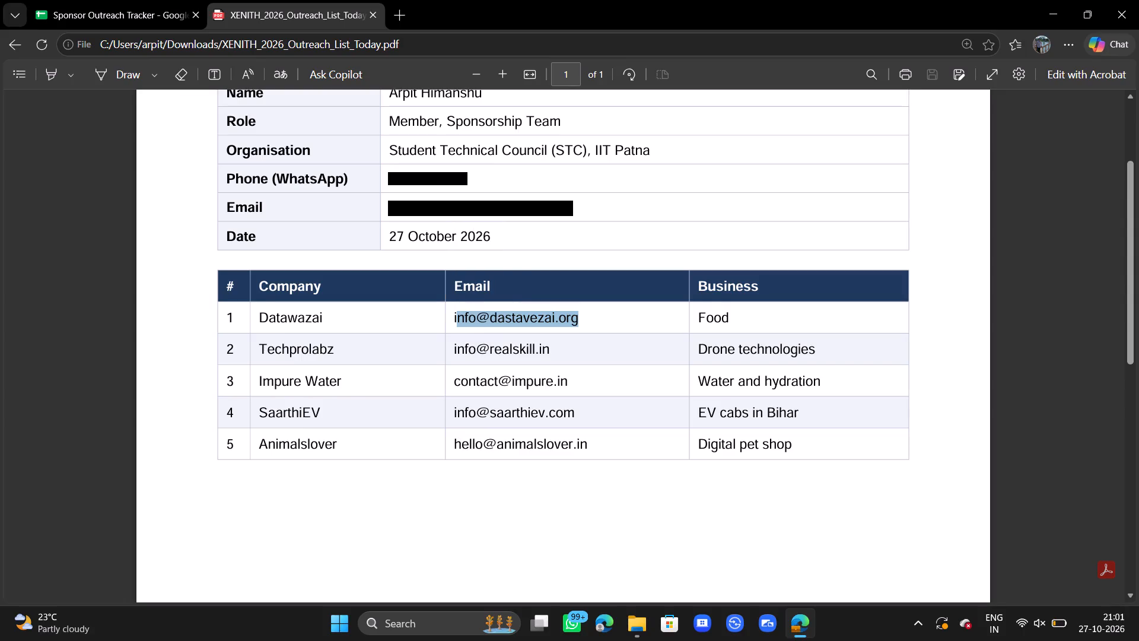
{"action": "left_click", "coordinate": [149, 1]}
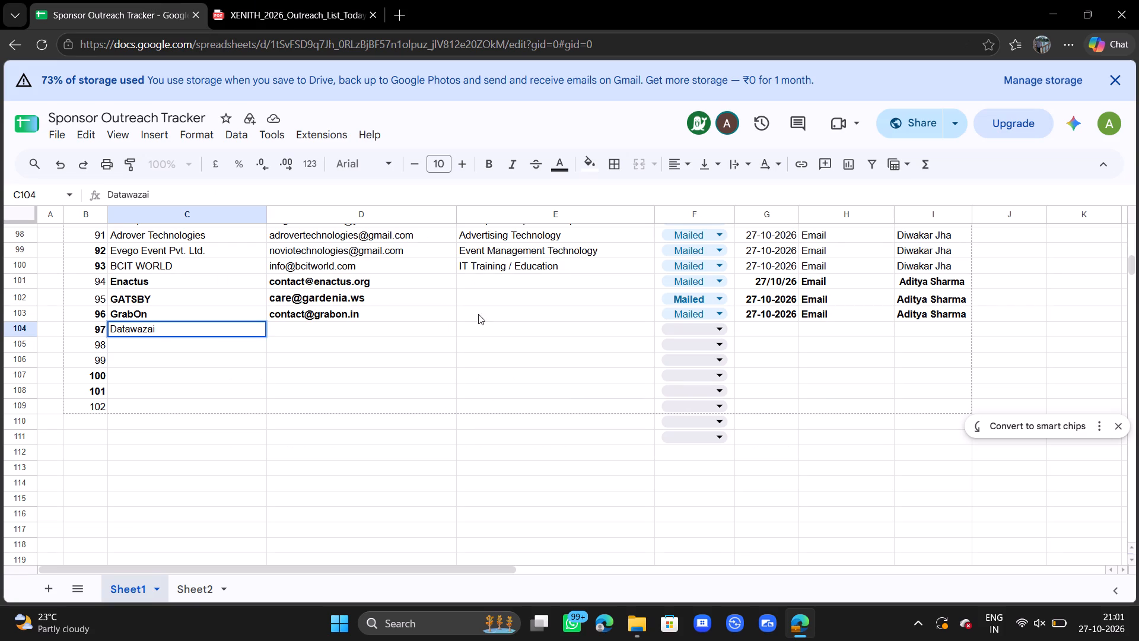
{"action": "left_click", "coordinate": [321, 331]}
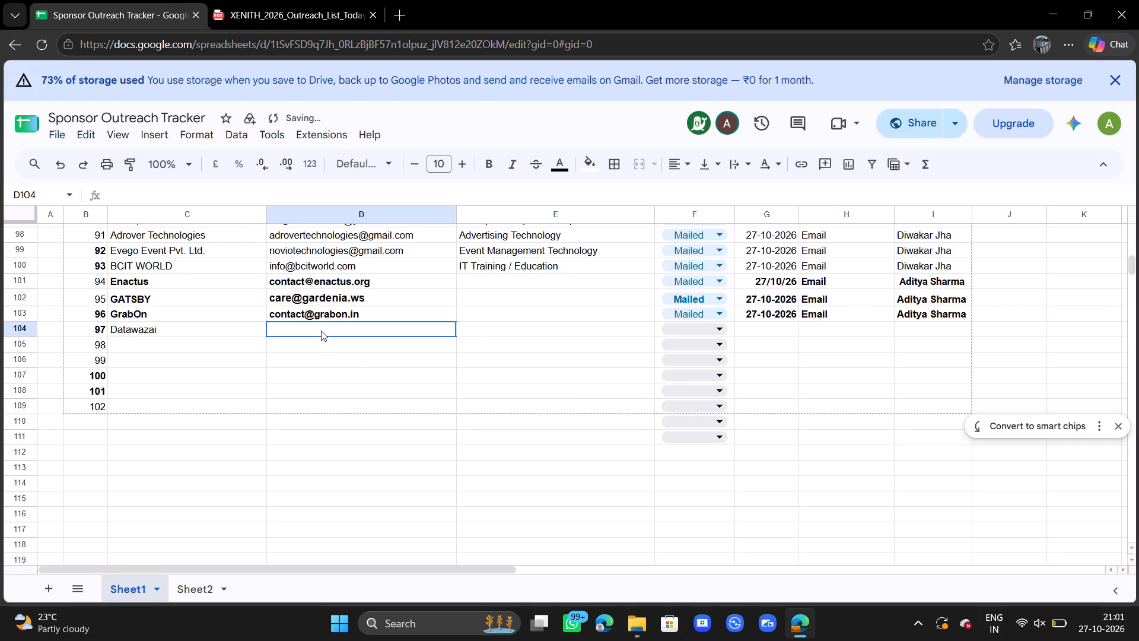
{"action": "key", "text": "ctrl+v"}
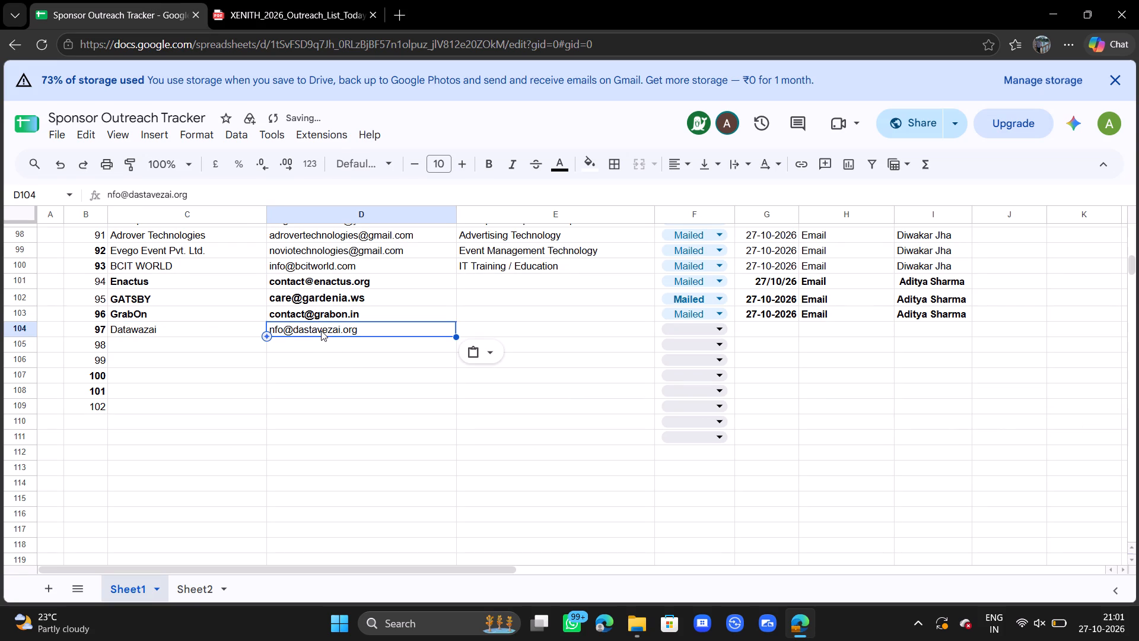
Correct the email address in D104 by adding the missing letter i at its start.
{"action": "key", "text": "Left"}
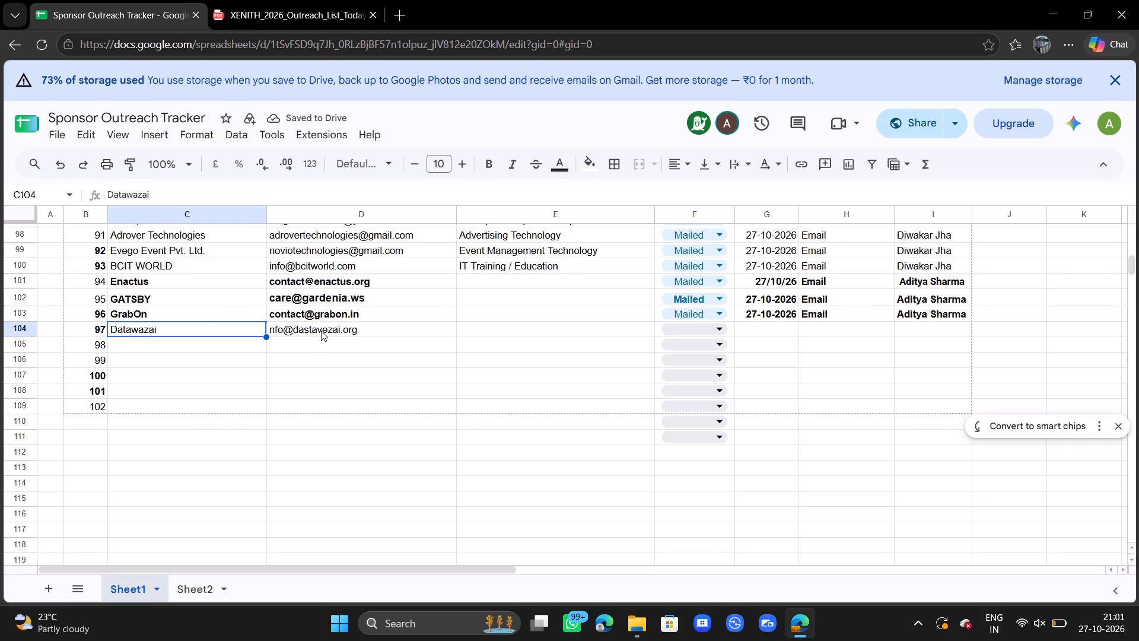
{"action": "key", "text": "Right"}
{"action": "left_click", "coordinate": [321, 331]}
{"action": "double_click", "coordinate": [321, 331]}
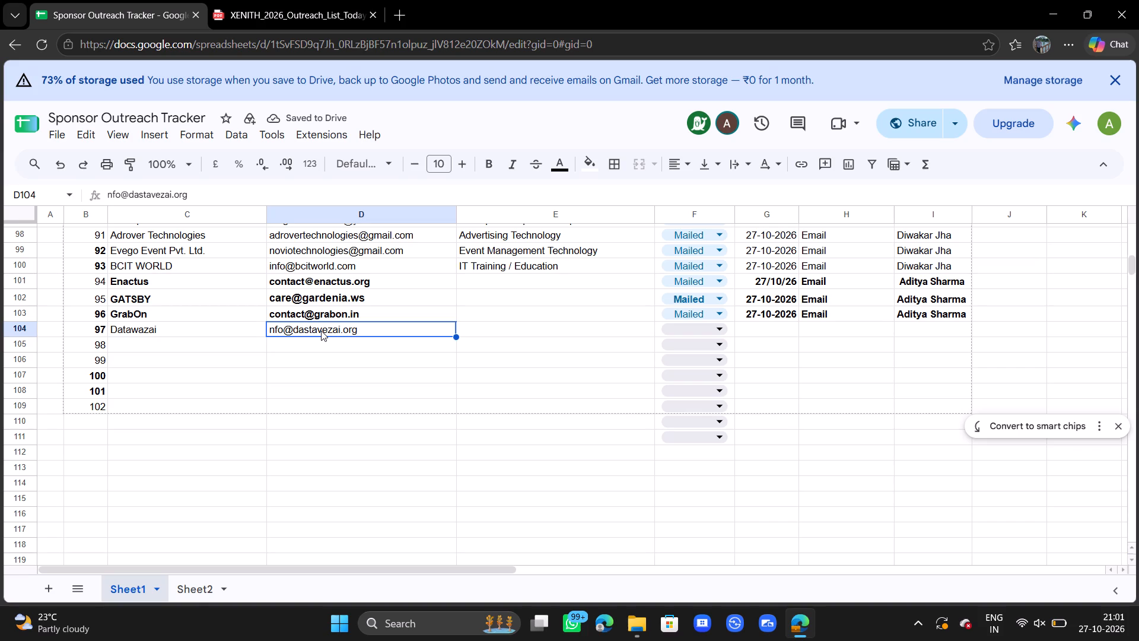
{"action": "key", "text": "Left"}
{"action": "key", "text": "Left"}
{"action": "key", "text": "Left"}
{"action": "key", "text": "Left"}
{"action": "key", "text": "Left"}
{"action": "key", "text": "Left"}
{"action": "key", "text": "Left"}
{"action": "key", "text": "Left"}
{"action": "key", "text": "Left"}
{"action": "key", "text": "Left"}
{"action": "key", "text": "Left"}
{"action": "key", "text": "Left"}
{"action": "key", "text": "Left"}
{"action": "key", "text": "Left"}
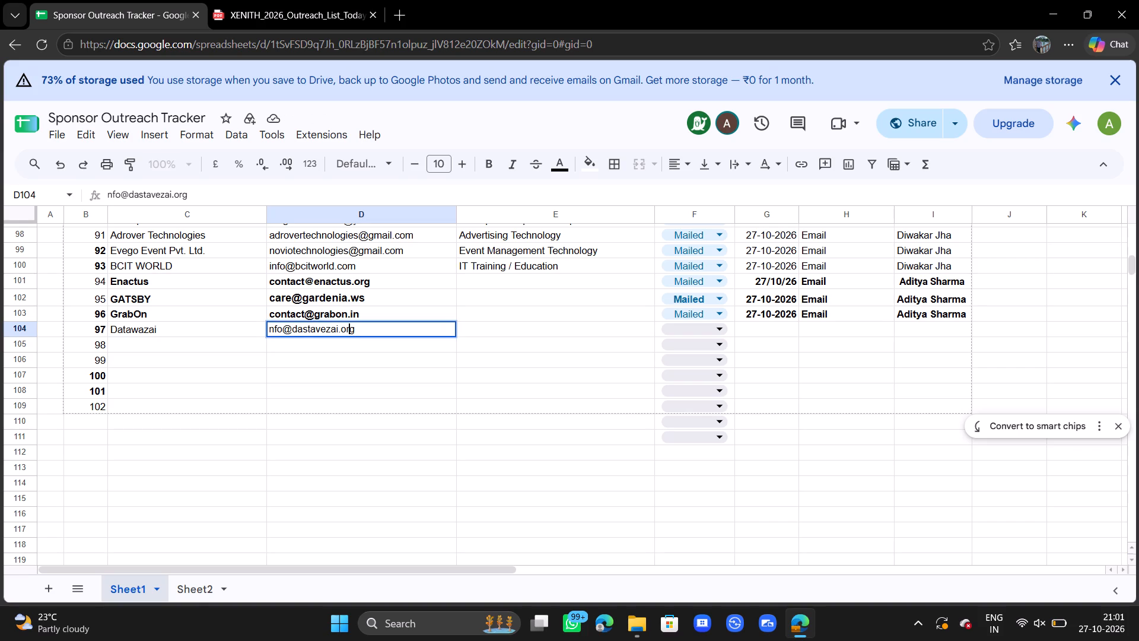
{"action": "key", "text": "Left"}
{"action": "key", "text": "Left"}
{"action": "key", "text": "Left"}
{"action": "key", "text": "Left"}
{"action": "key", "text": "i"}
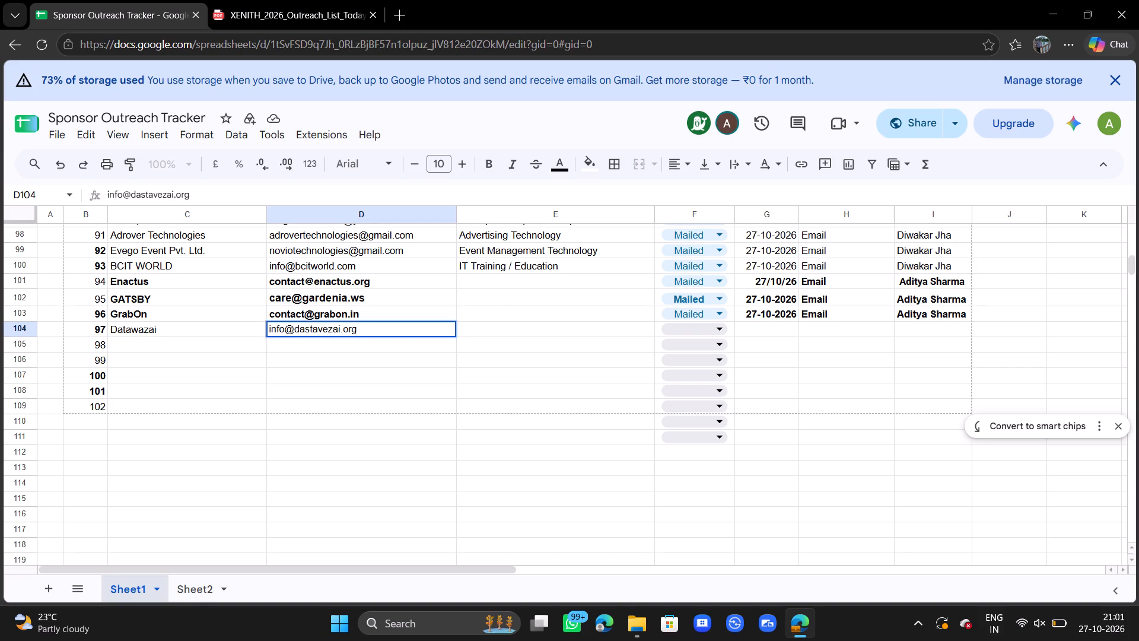
Copy Datawazai's business type from the PDF list into tracker cell E104 so it reads Food.
{"action": "left_click", "coordinate": [502, 329]}
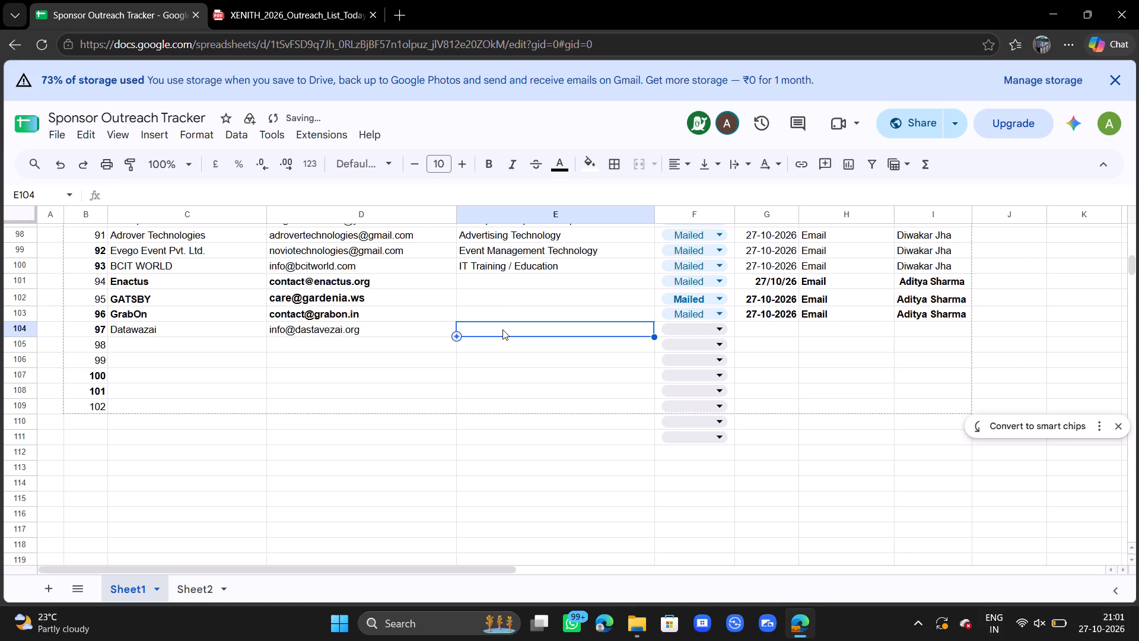
{"action": "left_click", "coordinate": [314, 0]}
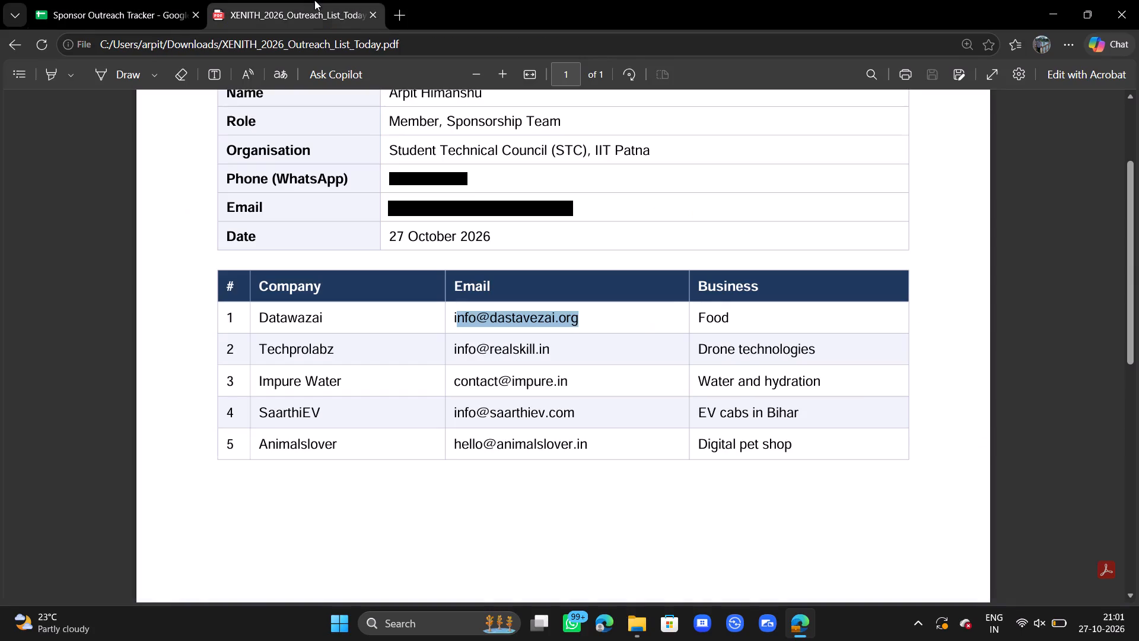
{"action": "left_click_drag", "start_coordinate": [746, 318], "coordinate": [734, 317]}
{"action": "left_click_drag", "start_coordinate": [734, 317], "coordinate": [687, 319]}
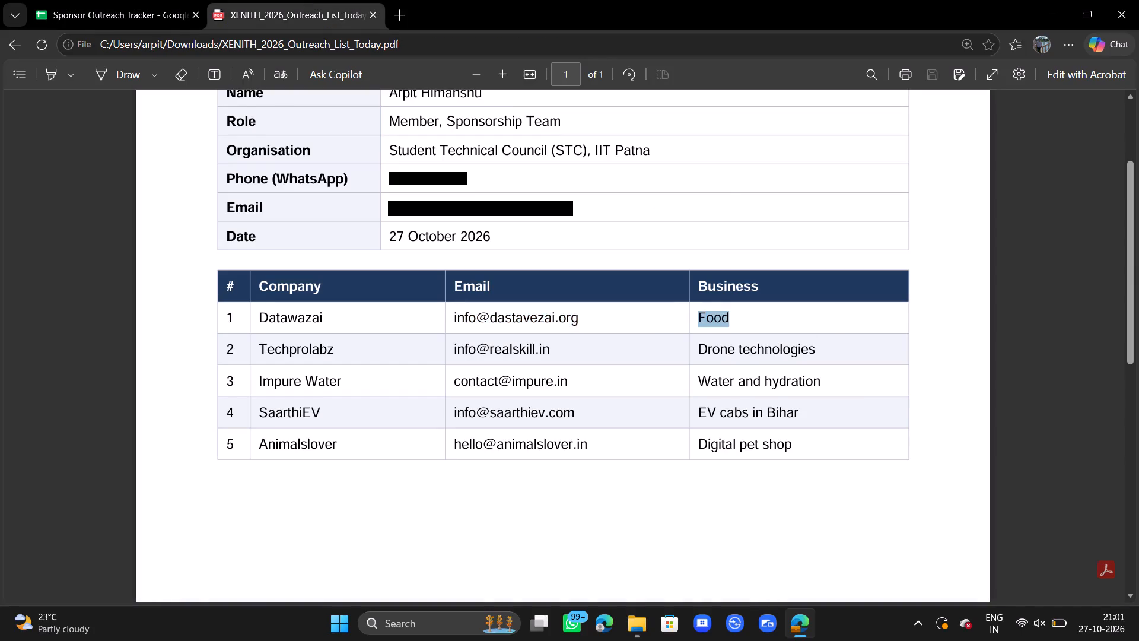
{"action": "left_click_drag", "start_coordinate": [687, 319], "coordinate": [686, 319]}
{"action": "key", "text": "ctrl+c"}
{"action": "left_click", "coordinate": [62, 2]}
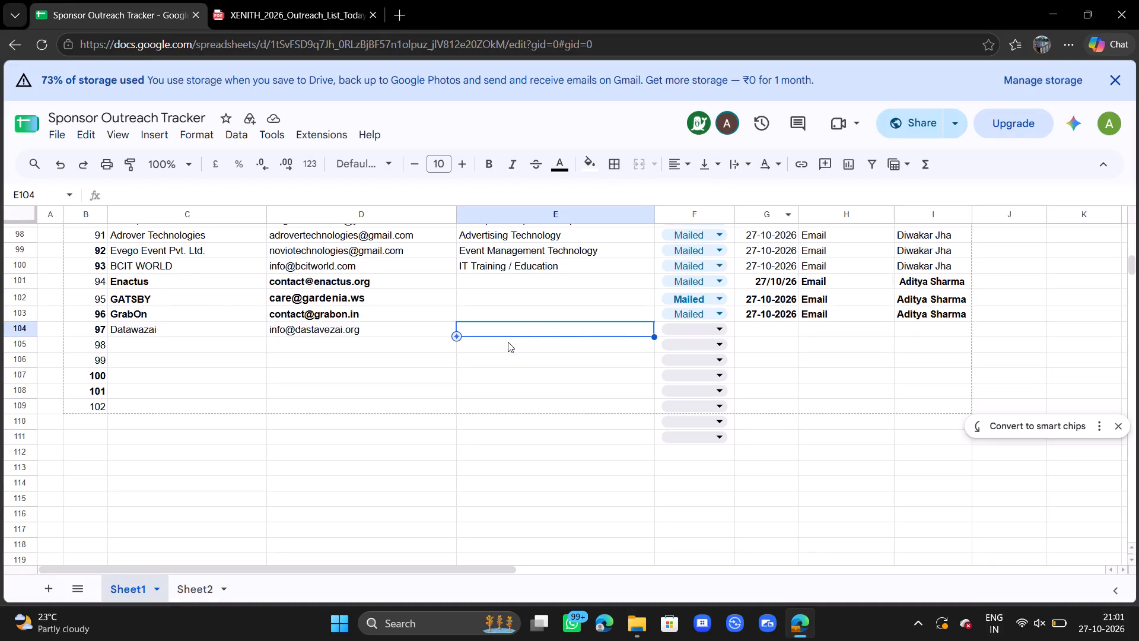
{"action": "double_click", "coordinate": [509, 328]}
{"action": "key", "text": "ctrl+v"}
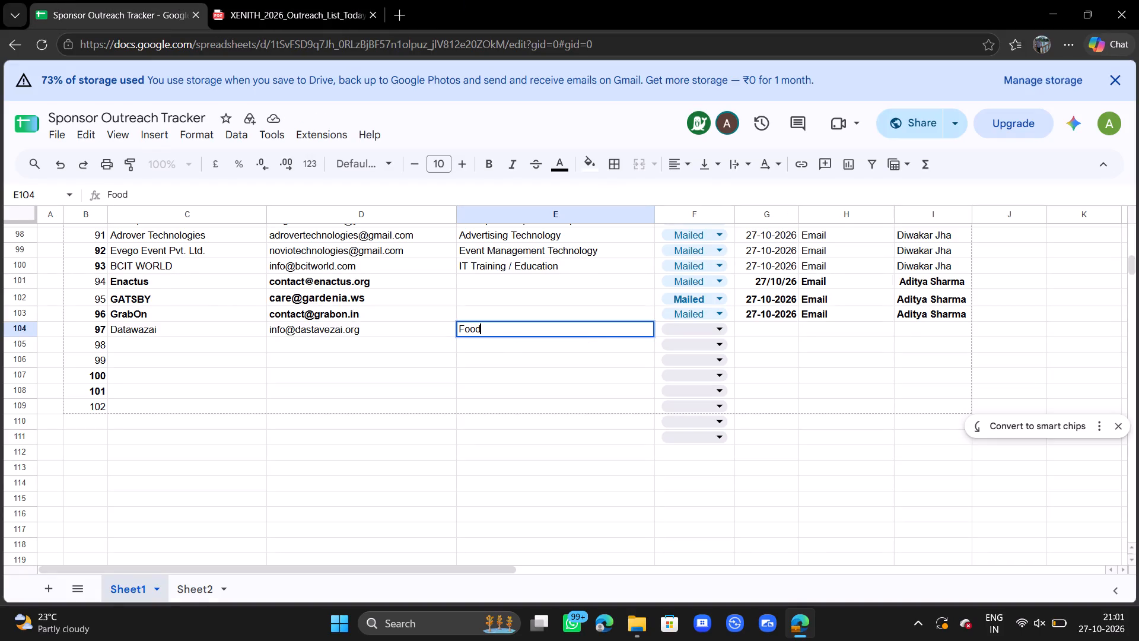
Set Datawazai's outreach status in F104 to Mailed.
{"action": "left_click", "coordinate": [682, 332]}
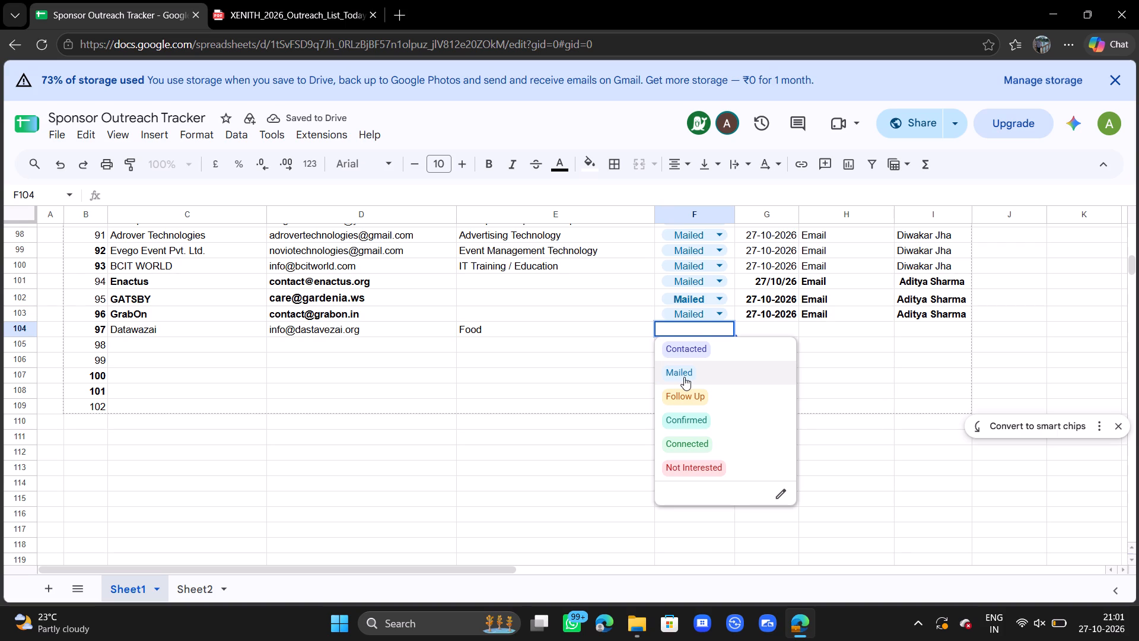
{"action": "left_click", "coordinate": [684, 377]}
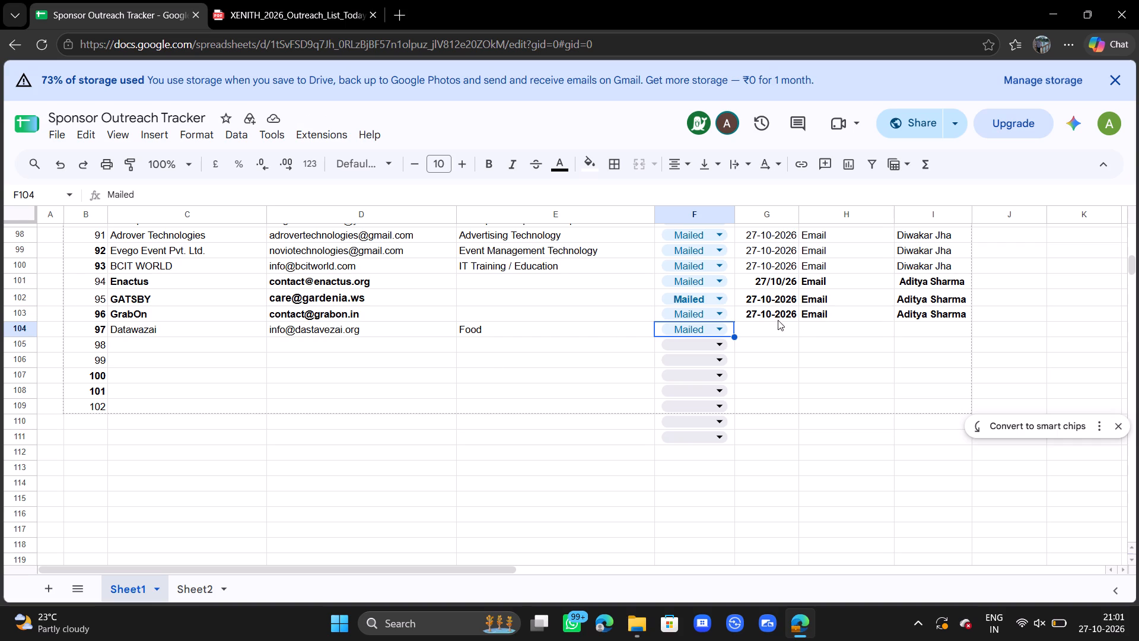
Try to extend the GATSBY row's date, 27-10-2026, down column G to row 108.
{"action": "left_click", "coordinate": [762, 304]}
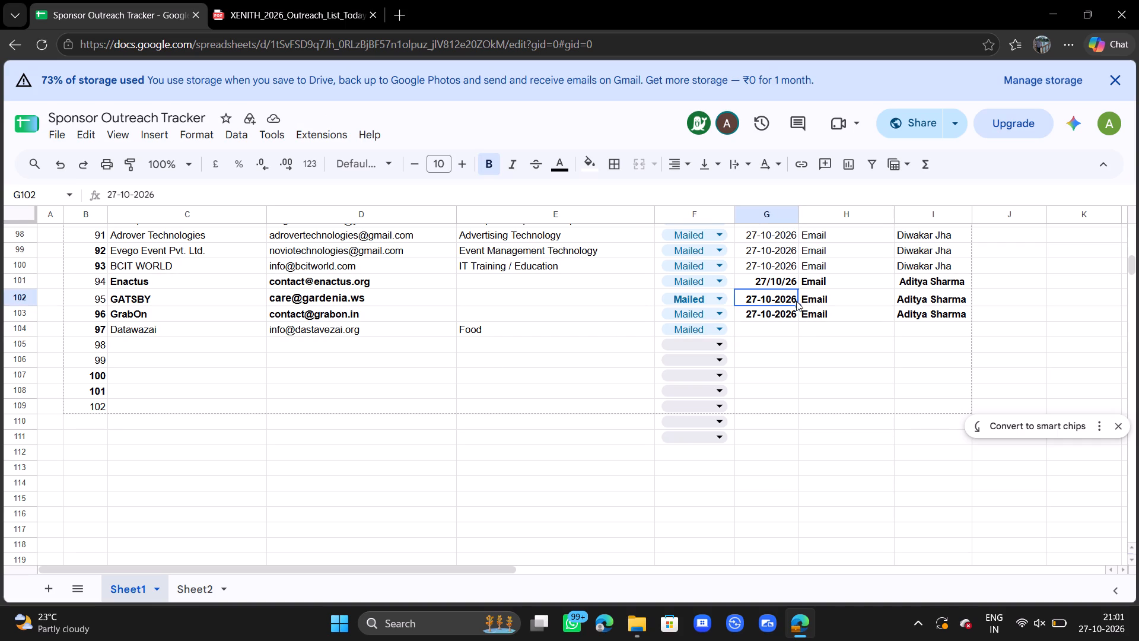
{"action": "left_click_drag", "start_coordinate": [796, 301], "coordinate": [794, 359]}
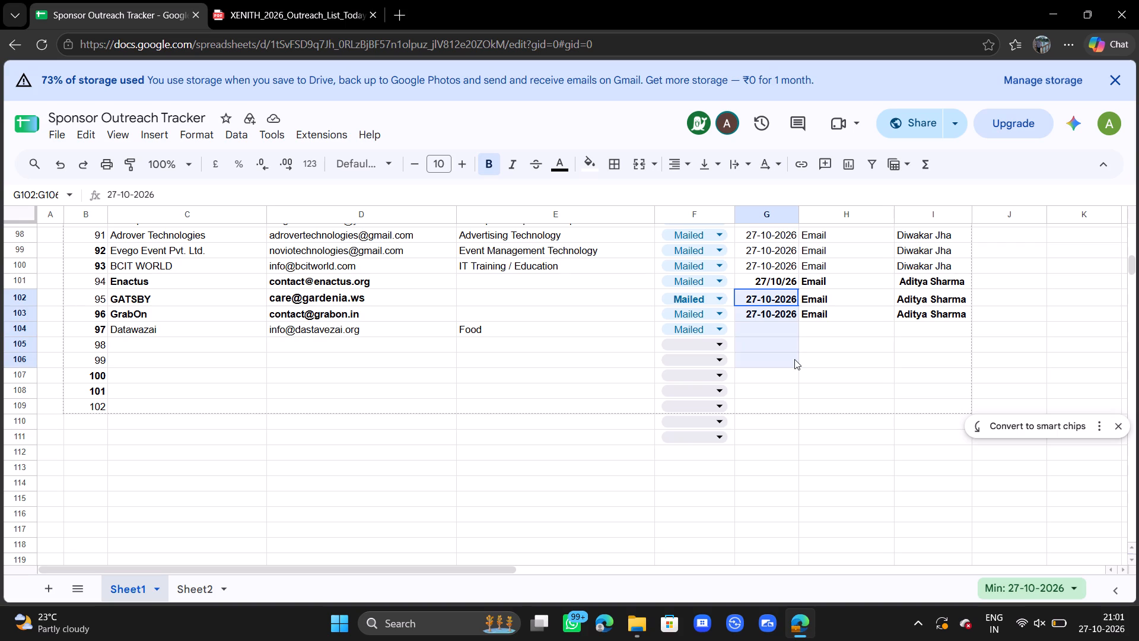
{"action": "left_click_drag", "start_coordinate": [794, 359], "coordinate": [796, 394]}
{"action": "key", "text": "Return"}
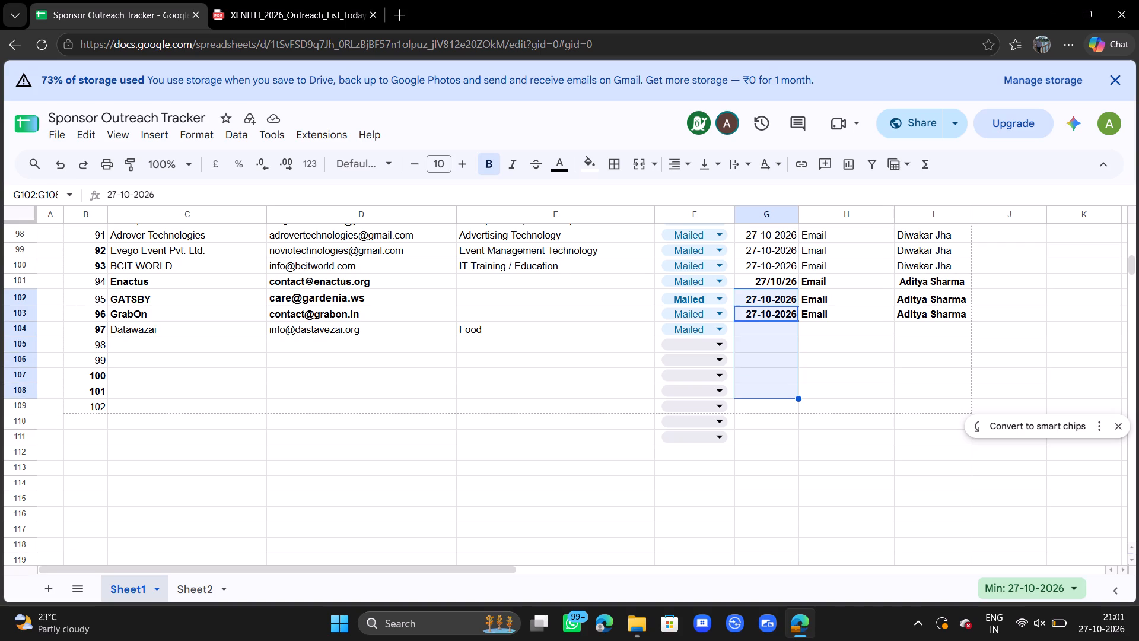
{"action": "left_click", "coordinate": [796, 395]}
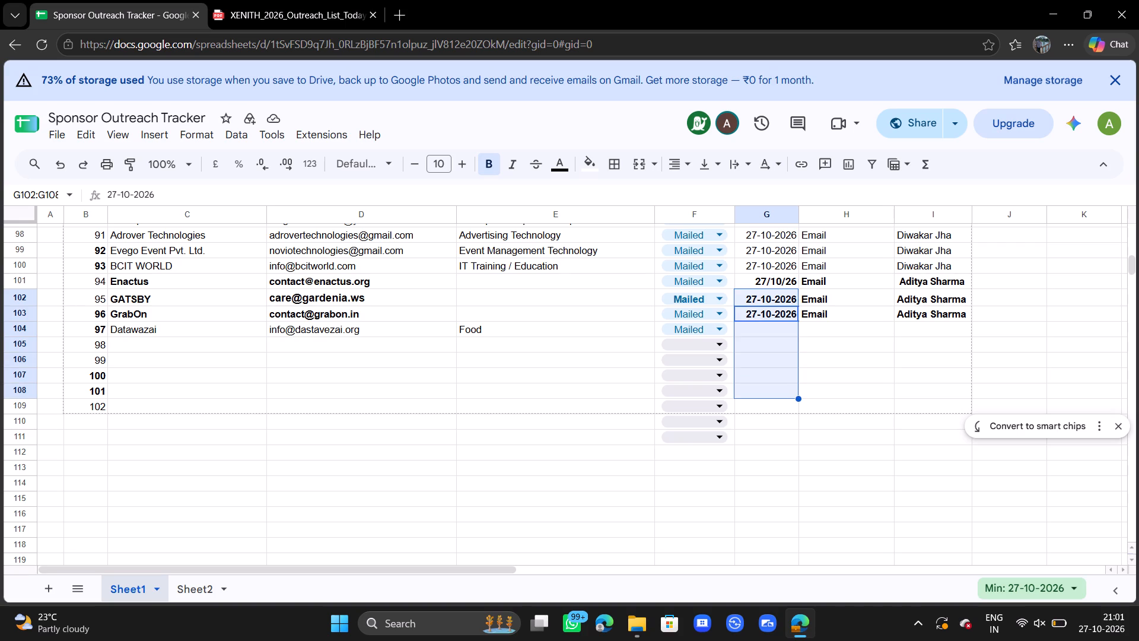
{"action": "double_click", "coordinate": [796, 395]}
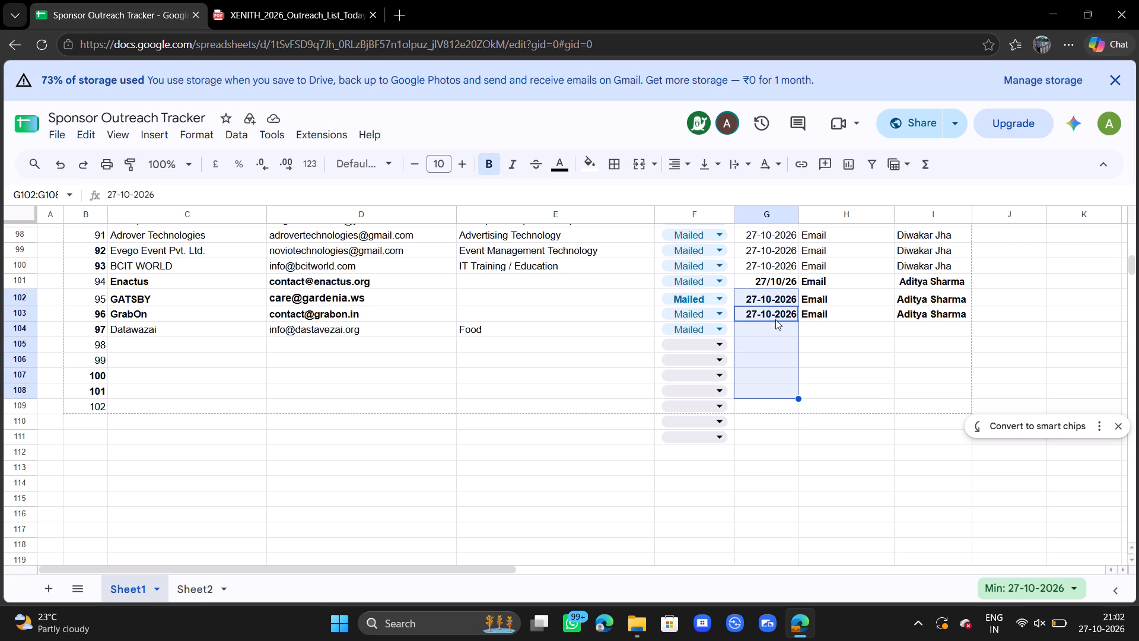
Fill the GrabOn row's date in G103 down through G108 as a date series ending at 1-11-2026.
{"action": "left_click", "coordinate": [775, 317]}
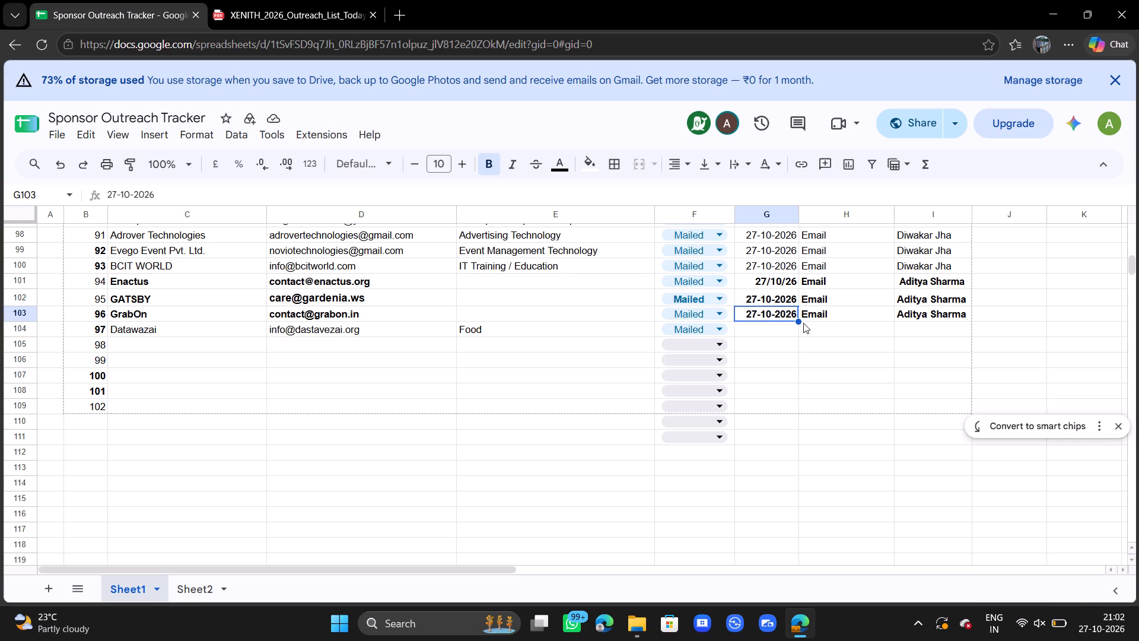
{"action": "left_click_drag", "start_coordinate": [797, 321], "coordinate": [798, 339]}
{"action": "left_click_drag", "start_coordinate": [798, 339], "coordinate": [795, 369]}
{"action": "left_click_drag", "start_coordinate": [795, 369], "coordinate": [793, 396]}
{"action": "left_click", "coordinate": [793, 396]}
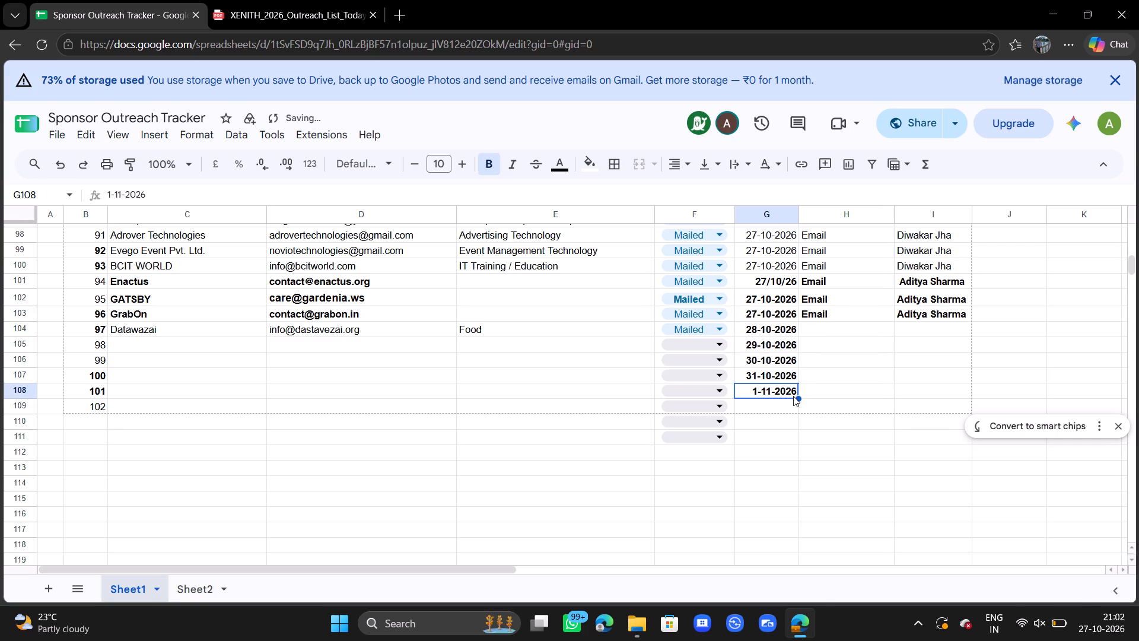
Fill the contact method Email from H103 down through H108.
{"action": "left_click", "coordinate": [832, 315]}
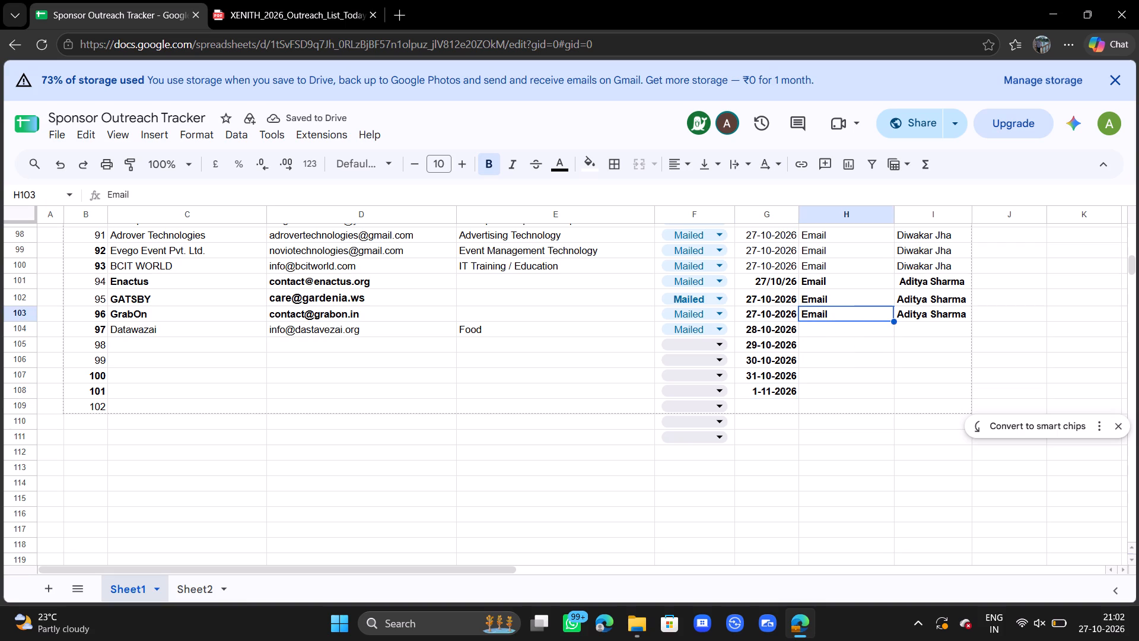
{"action": "left_click_drag", "start_coordinate": [894, 320], "coordinate": [892, 375]}
{"action": "left_click_drag", "start_coordinate": [892, 375], "coordinate": [892, 390]}
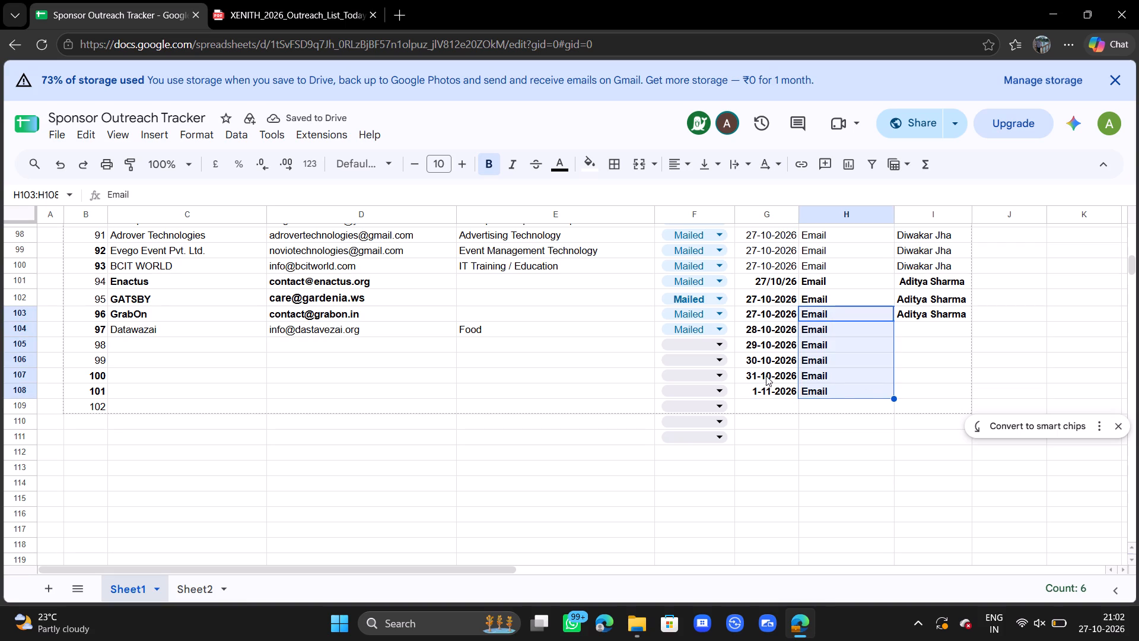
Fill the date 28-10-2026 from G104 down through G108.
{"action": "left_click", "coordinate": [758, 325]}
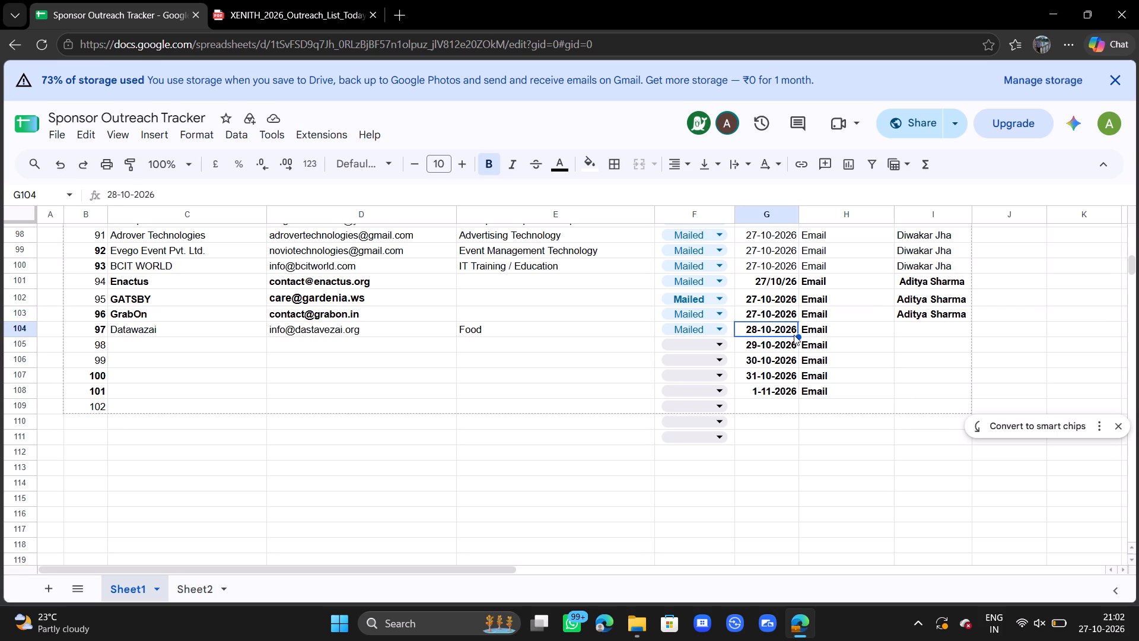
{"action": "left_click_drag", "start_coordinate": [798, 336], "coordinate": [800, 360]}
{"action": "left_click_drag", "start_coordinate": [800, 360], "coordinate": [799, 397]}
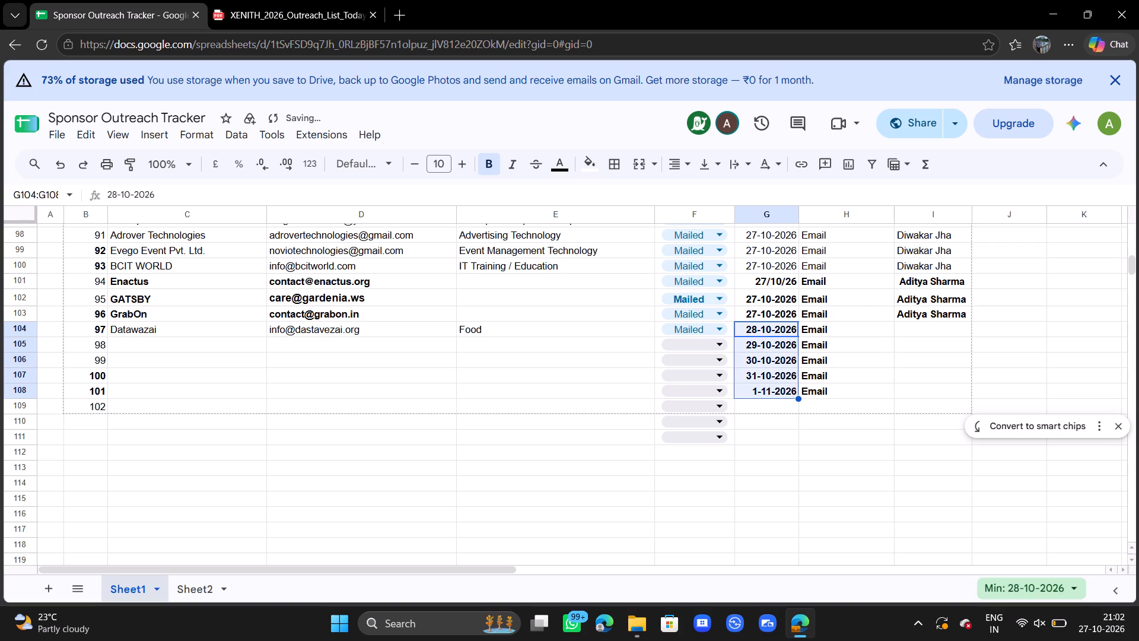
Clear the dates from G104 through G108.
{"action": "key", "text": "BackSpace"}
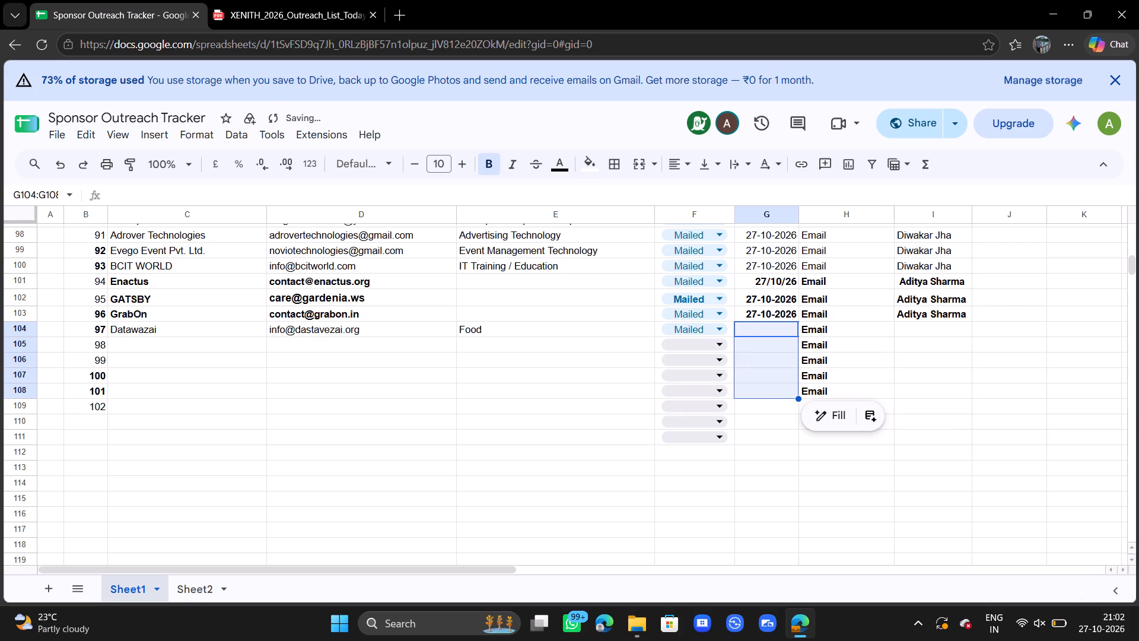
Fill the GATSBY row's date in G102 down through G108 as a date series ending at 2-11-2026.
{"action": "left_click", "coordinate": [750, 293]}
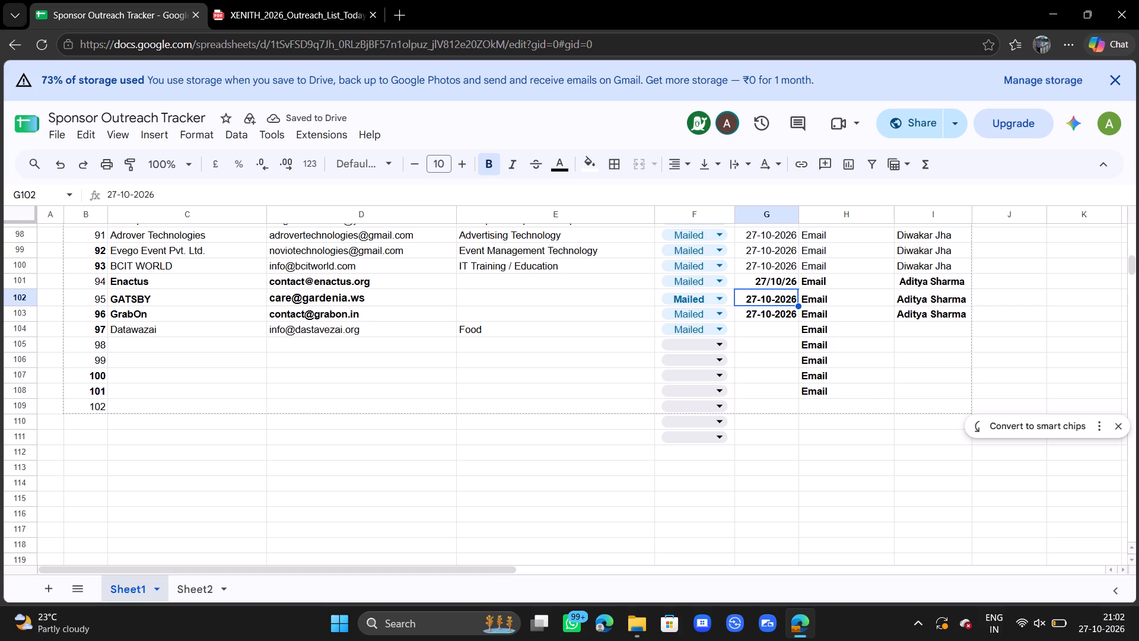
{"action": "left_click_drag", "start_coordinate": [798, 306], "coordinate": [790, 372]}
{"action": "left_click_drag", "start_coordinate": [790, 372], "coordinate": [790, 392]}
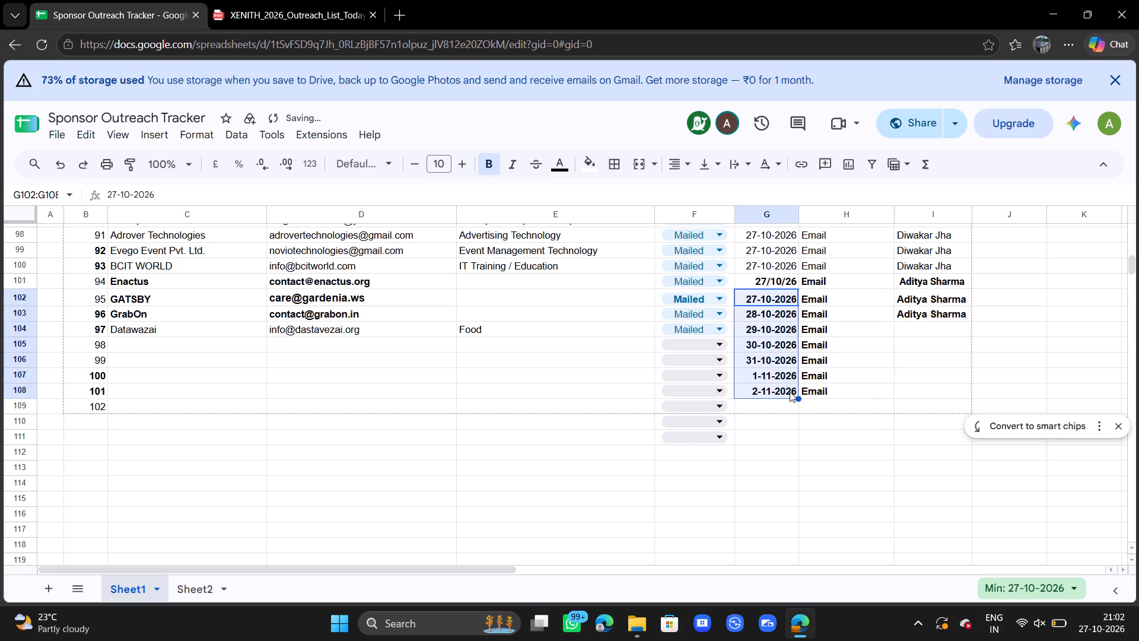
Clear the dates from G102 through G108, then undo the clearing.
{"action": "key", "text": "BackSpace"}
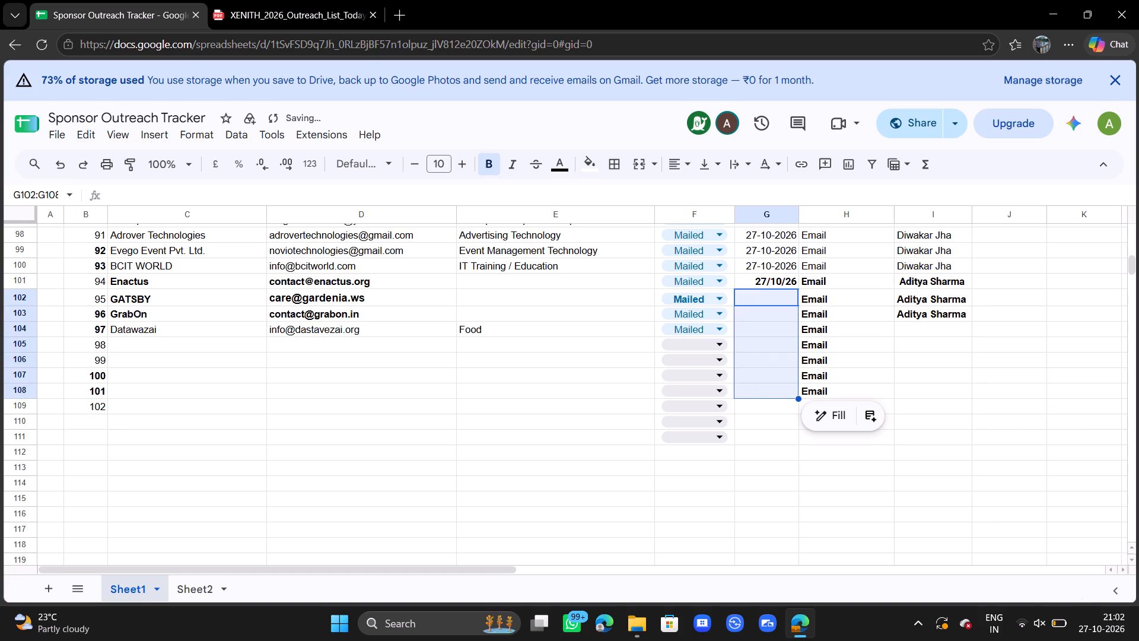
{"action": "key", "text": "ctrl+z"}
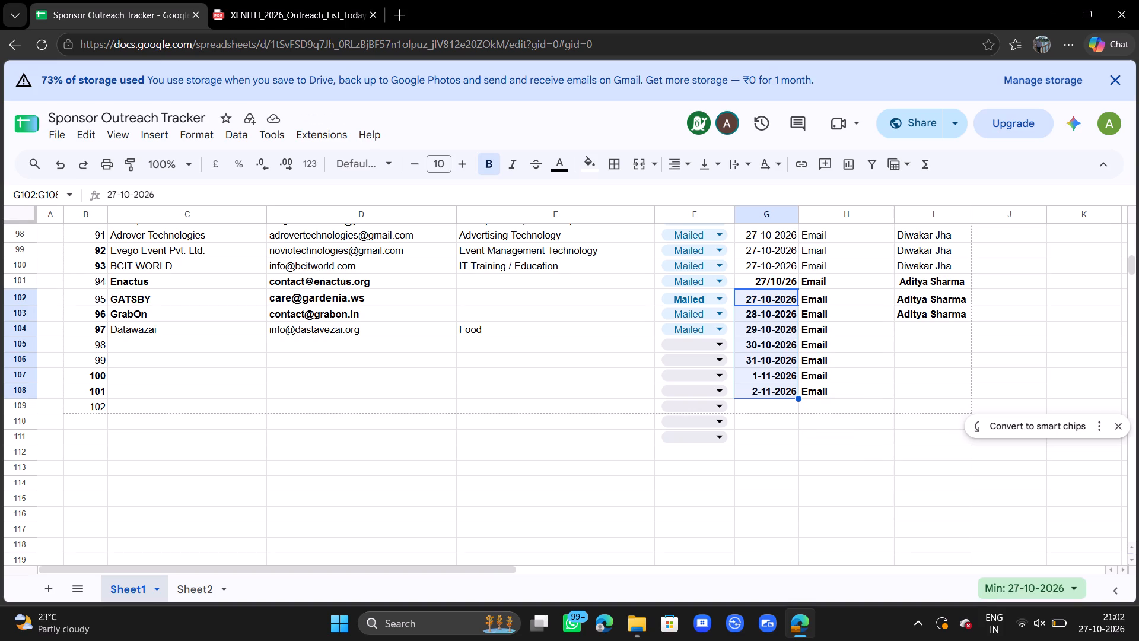
Set the dates in the GrabOn and Datawazai rows, G103 and G104, to 27-10-2026.
{"action": "left_click", "coordinate": [753, 306]}
{"action": "left_click", "coordinate": [757, 313]}
{"action": "double_click", "coordinate": [757, 313]}
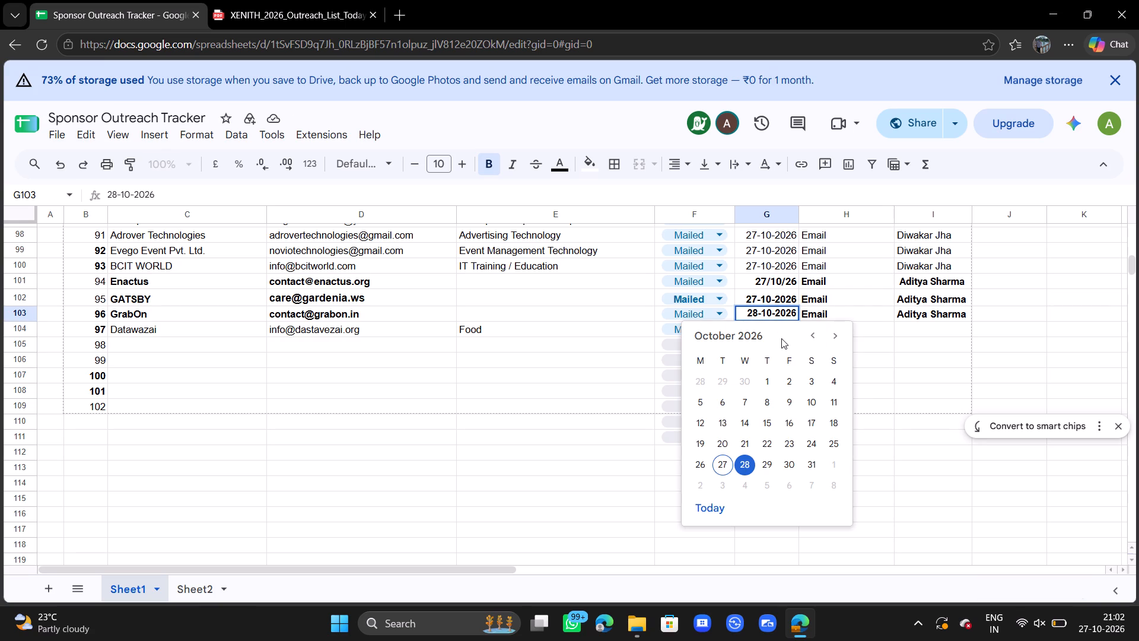
{"action": "left_click", "coordinate": [723, 465]}
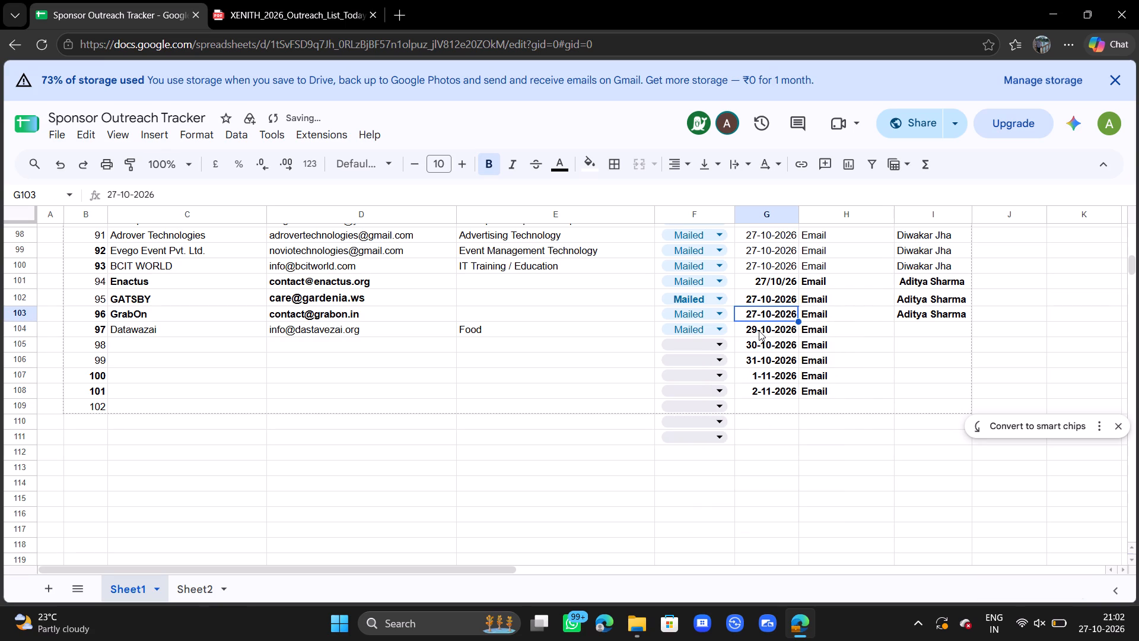
{"action": "left_click", "coordinate": [759, 331]}
{"action": "double_click", "coordinate": [759, 331]}
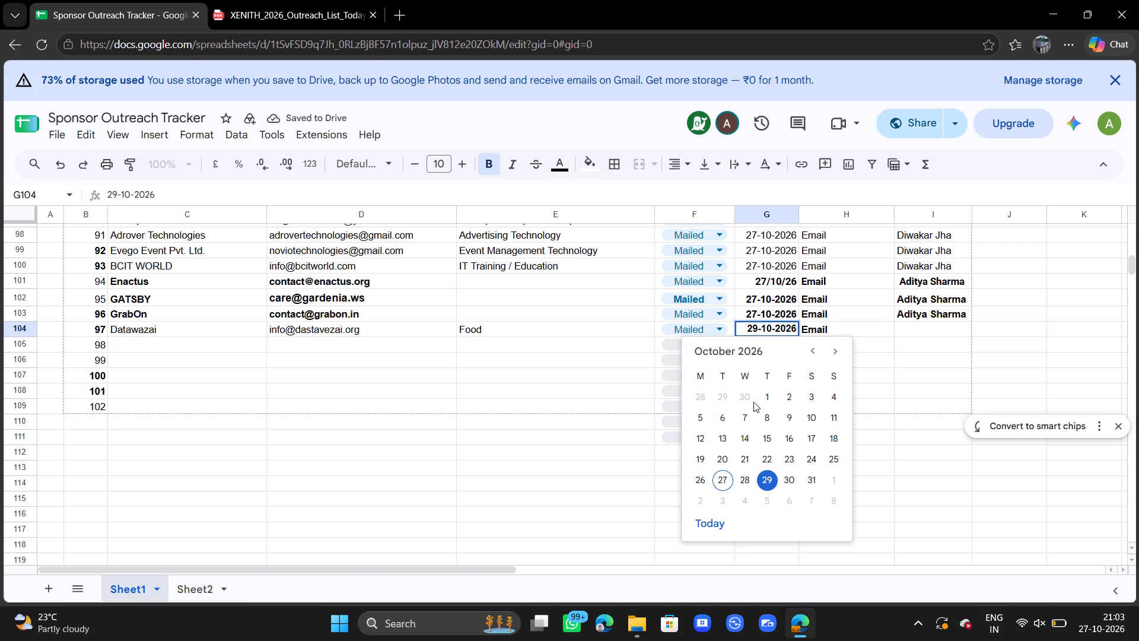
{"action": "left_click", "coordinate": [720, 482]}
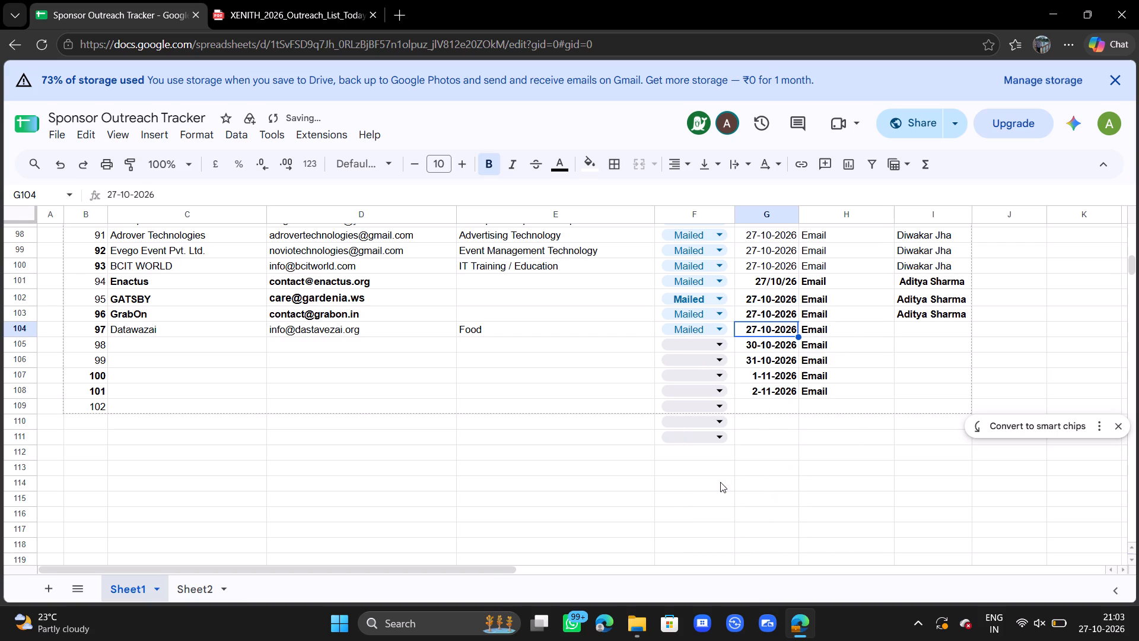
Set the dates in G105 and G106, for entries 98 and 99, to 27-10-2026.
{"action": "double_click", "coordinate": [778, 340]}
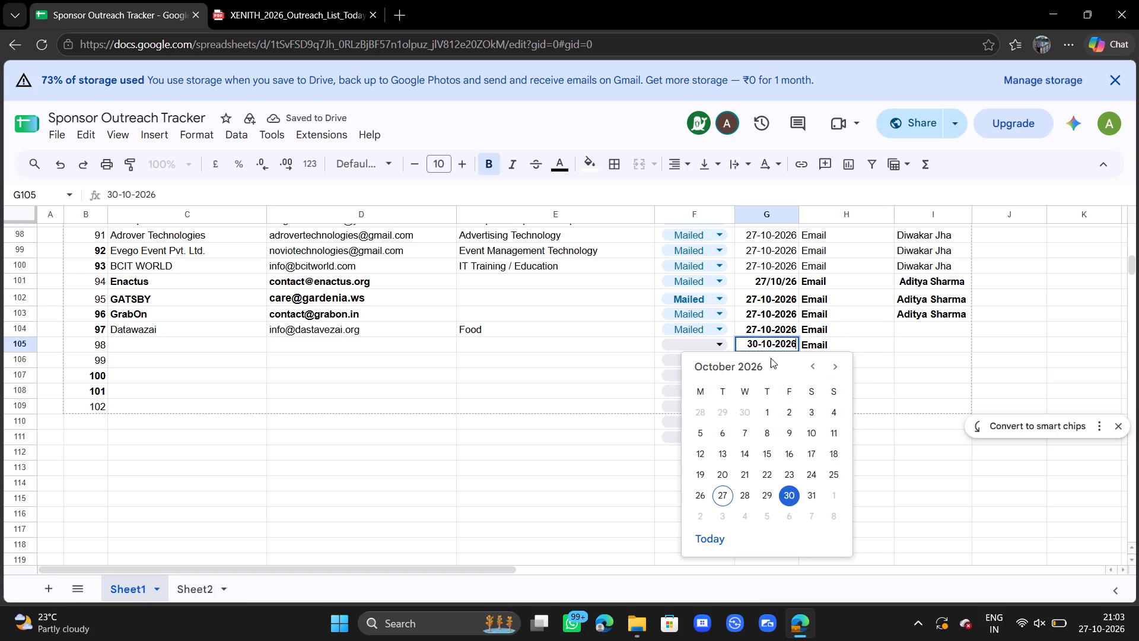
{"action": "left_click", "coordinate": [725, 494]}
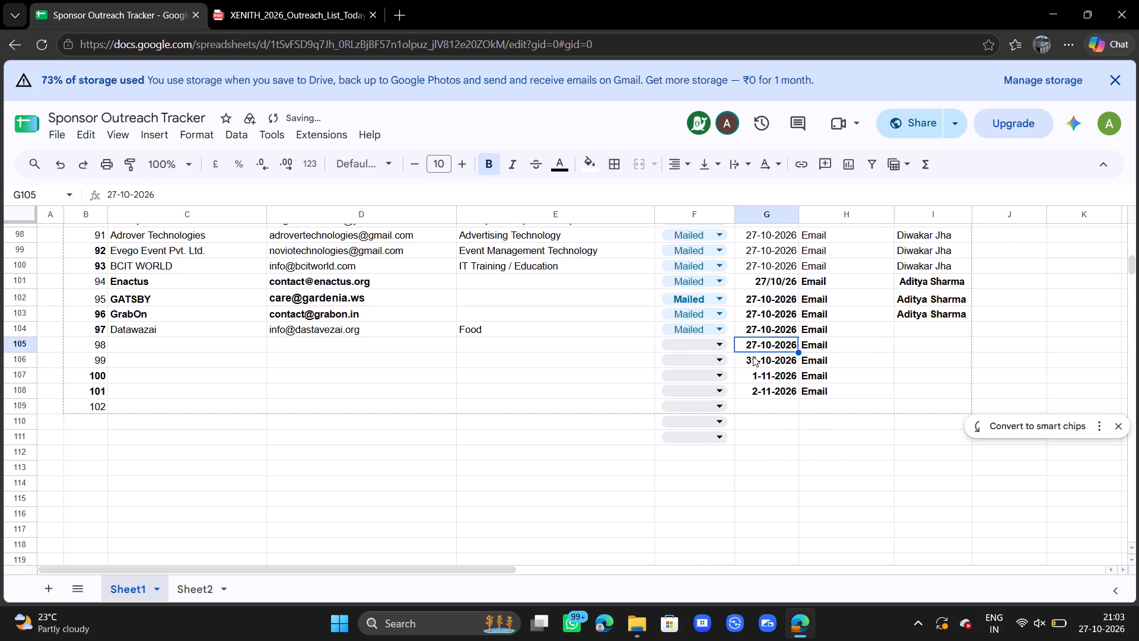
{"action": "double_click", "coordinate": [753, 354]}
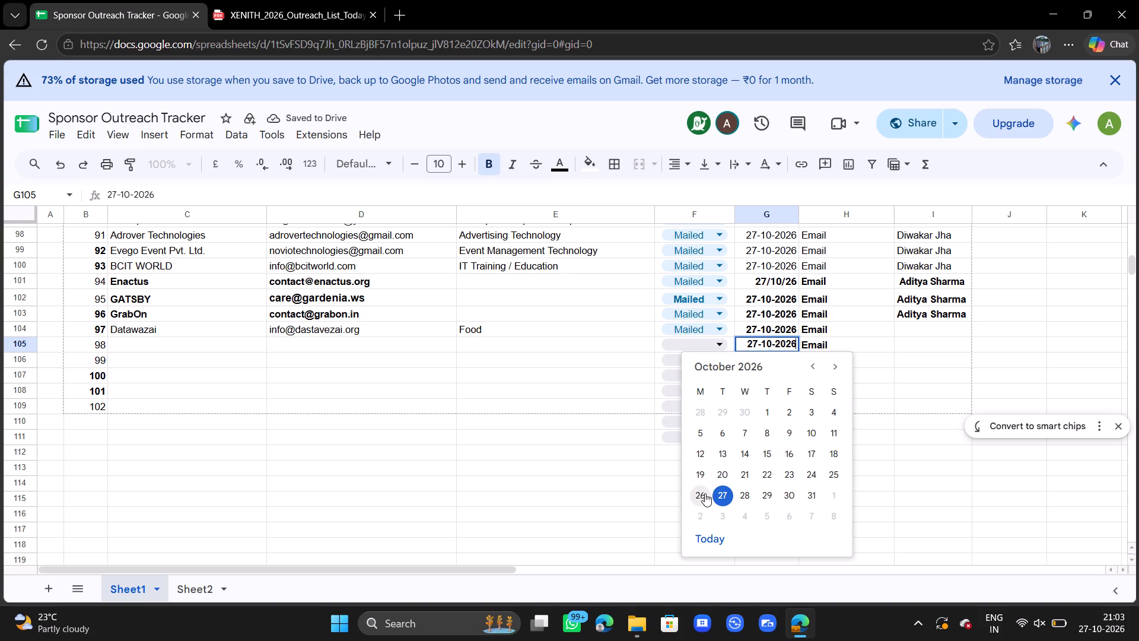
{"action": "left_click", "coordinate": [726, 494]}
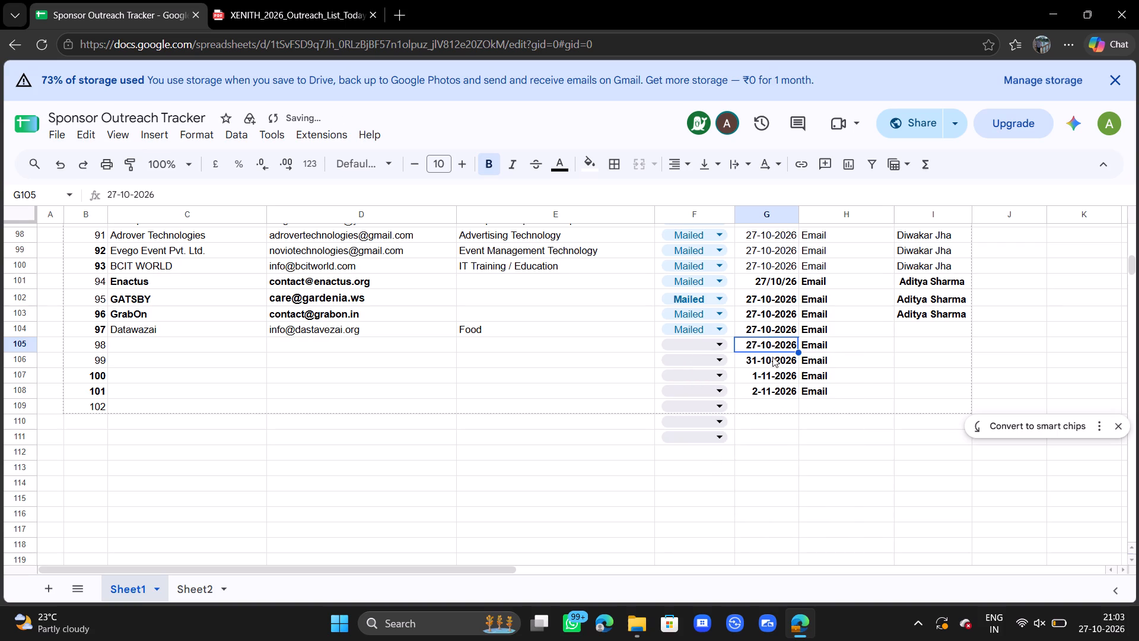
{"action": "double_click", "coordinate": [772, 357]}
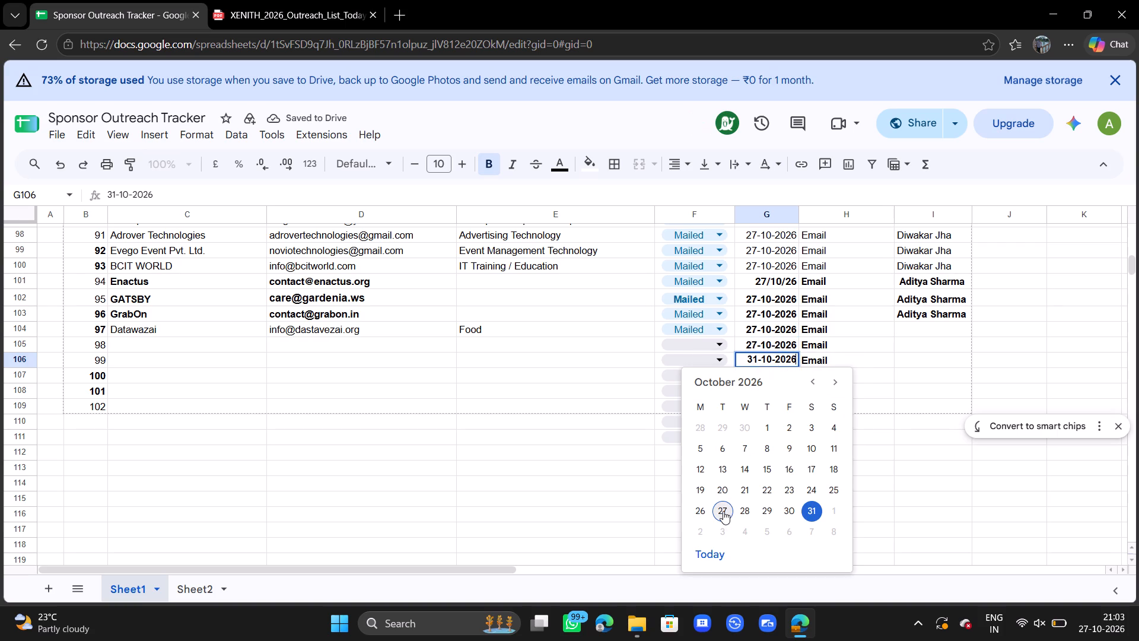
{"action": "left_click", "coordinate": [723, 511]}
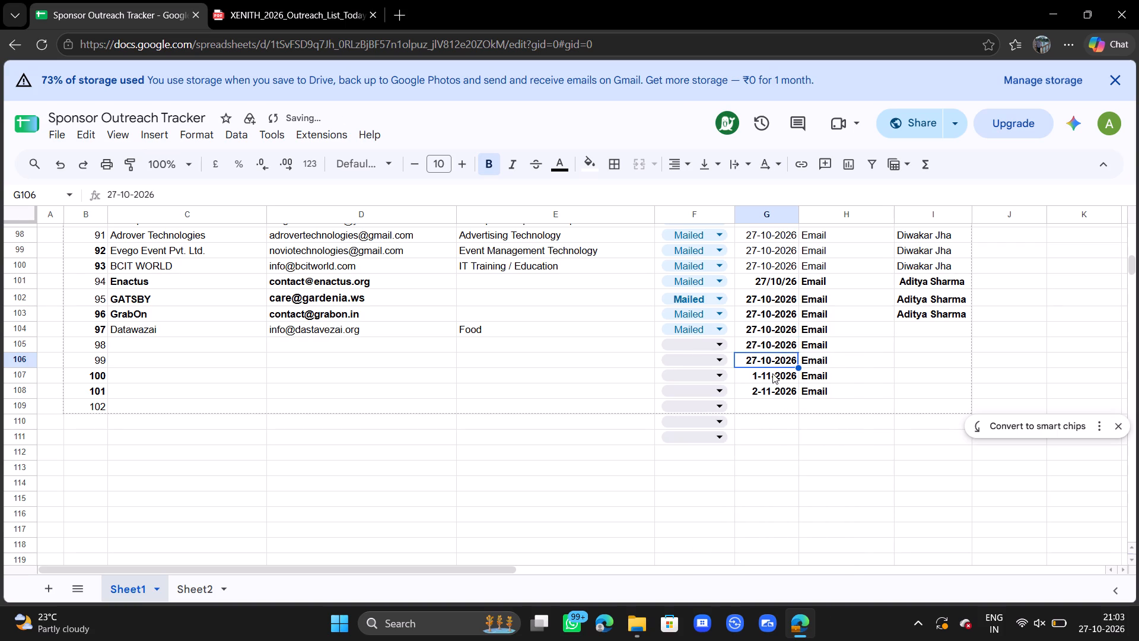
Set the dates in G107 and G108, for entries 100 and 101, to 27-10-2026.
{"action": "double_click", "coordinate": [772, 373]}
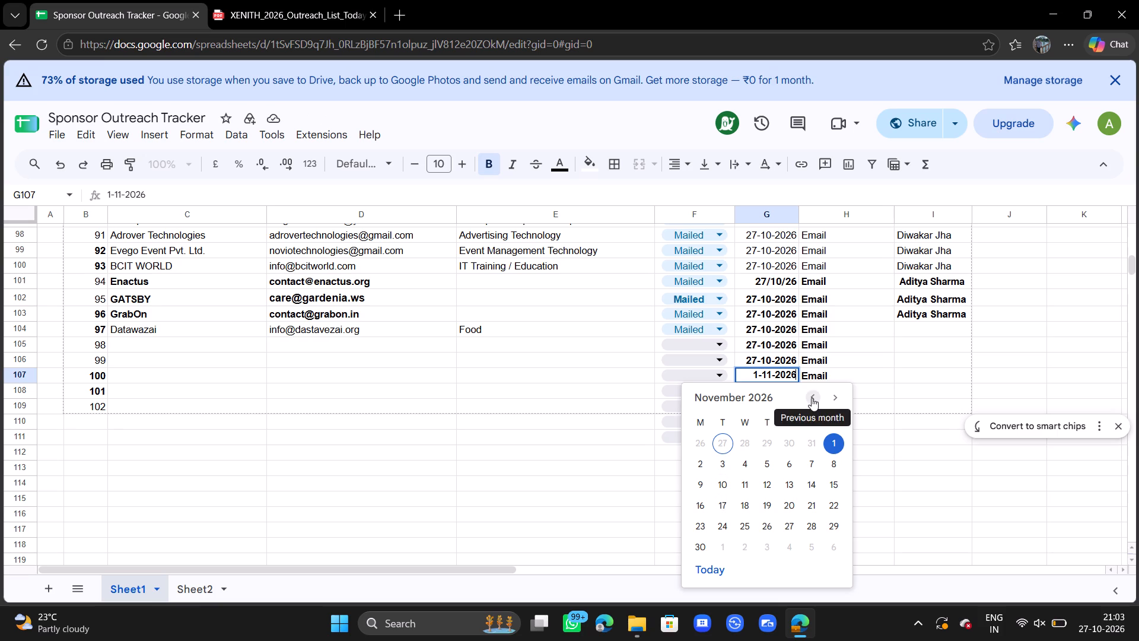
{"action": "left_click", "coordinate": [812, 398]}
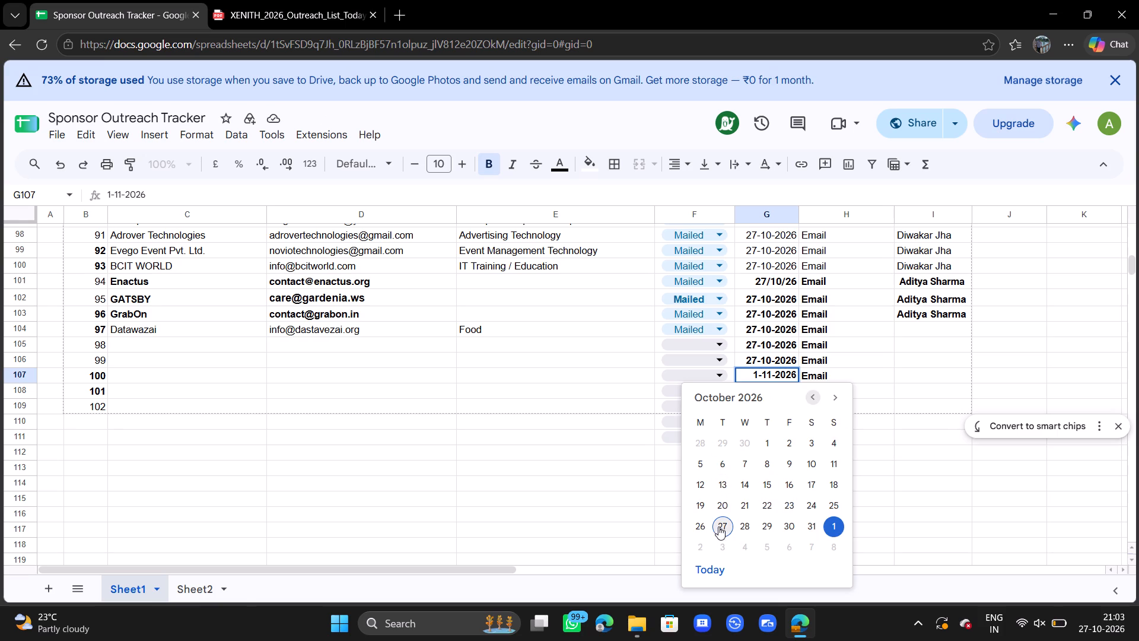
{"action": "left_click", "coordinate": [718, 526]}
{"action": "left_click", "coordinate": [774, 391]}
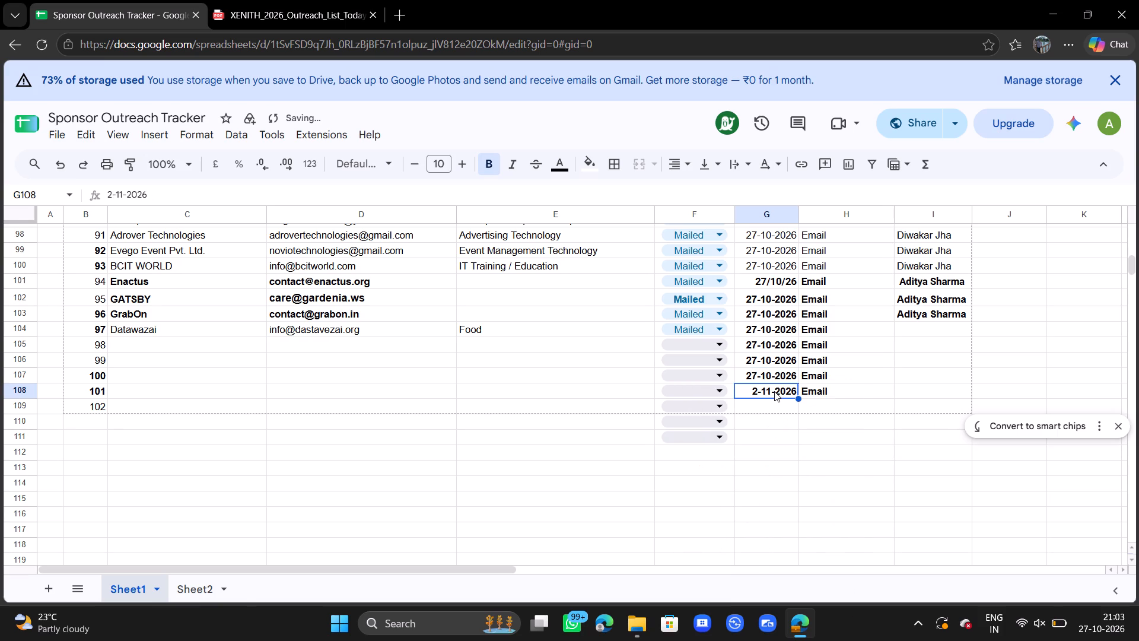
{"action": "double_click", "coordinate": [774, 391]}
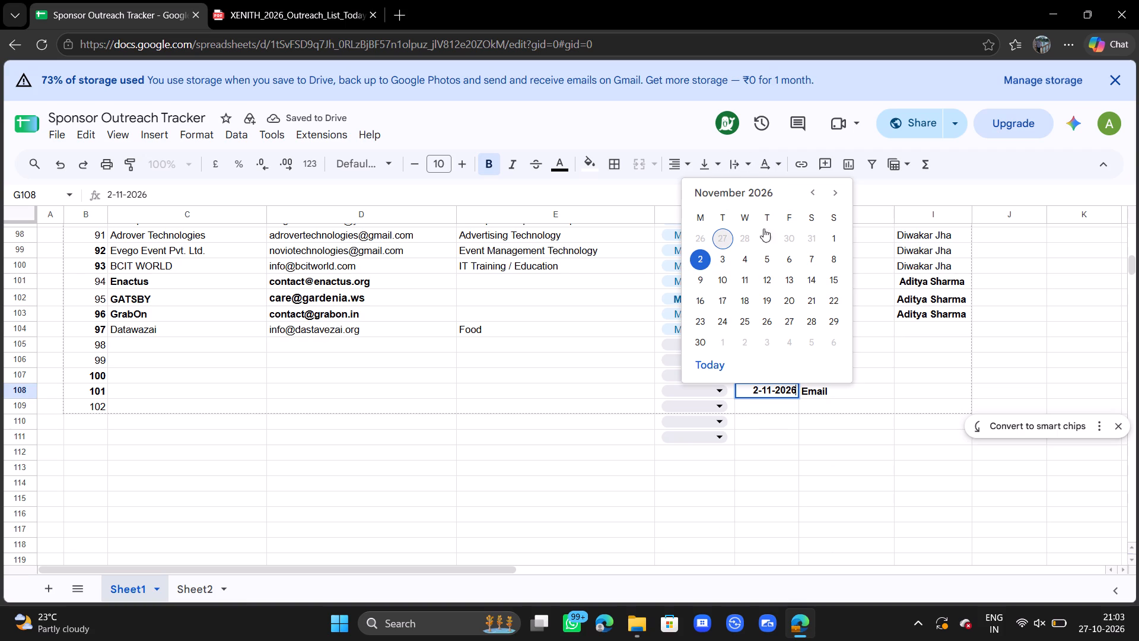
{"action": "left_click", "coordinate": [808, 197]}
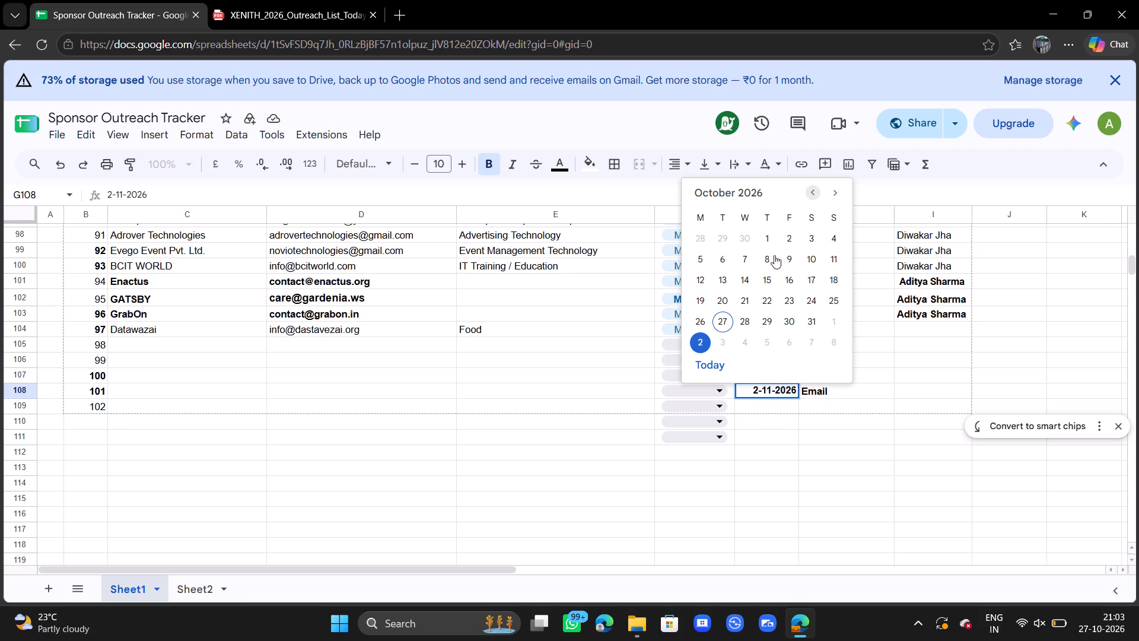
{"action": "double_click", "coordinate": [726, 319]}
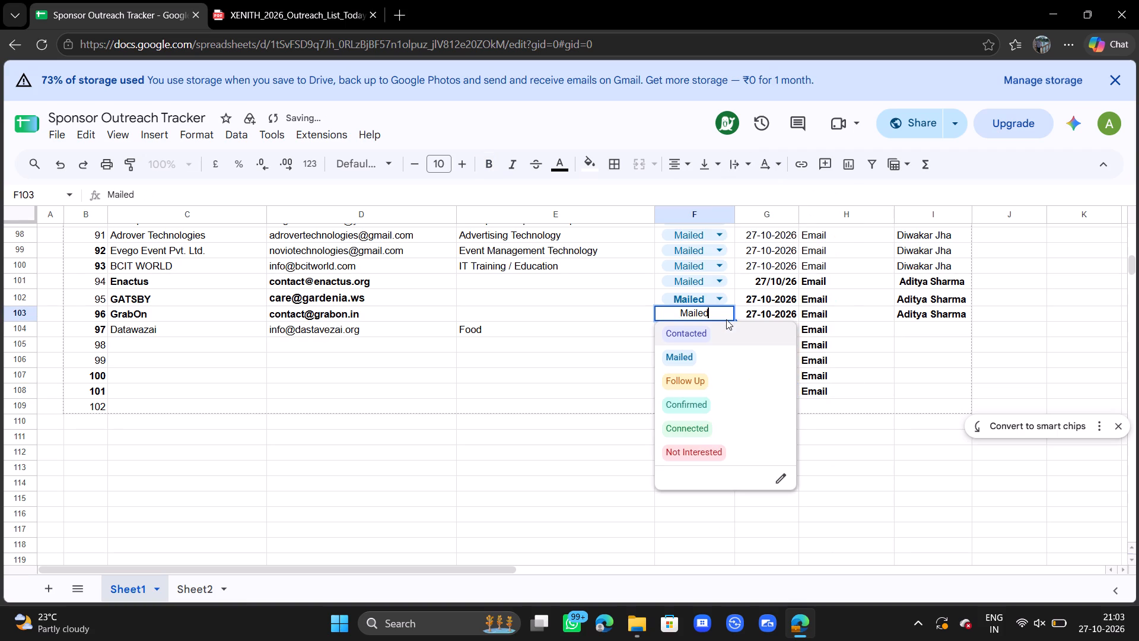
{"action": "left_click", "coordinate": [912, 418]}
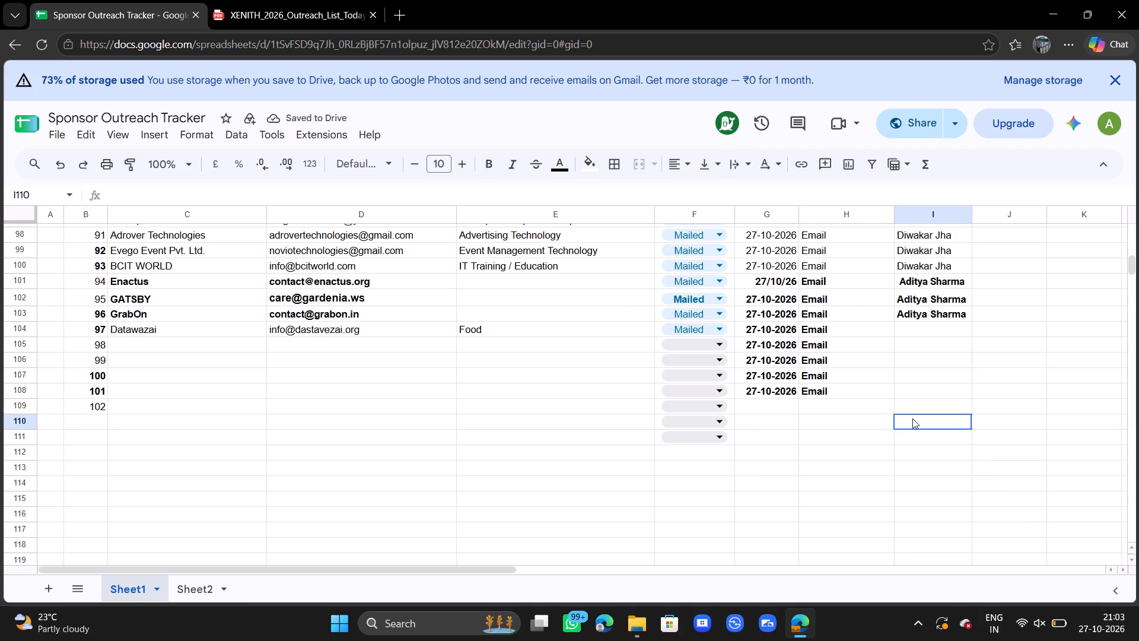
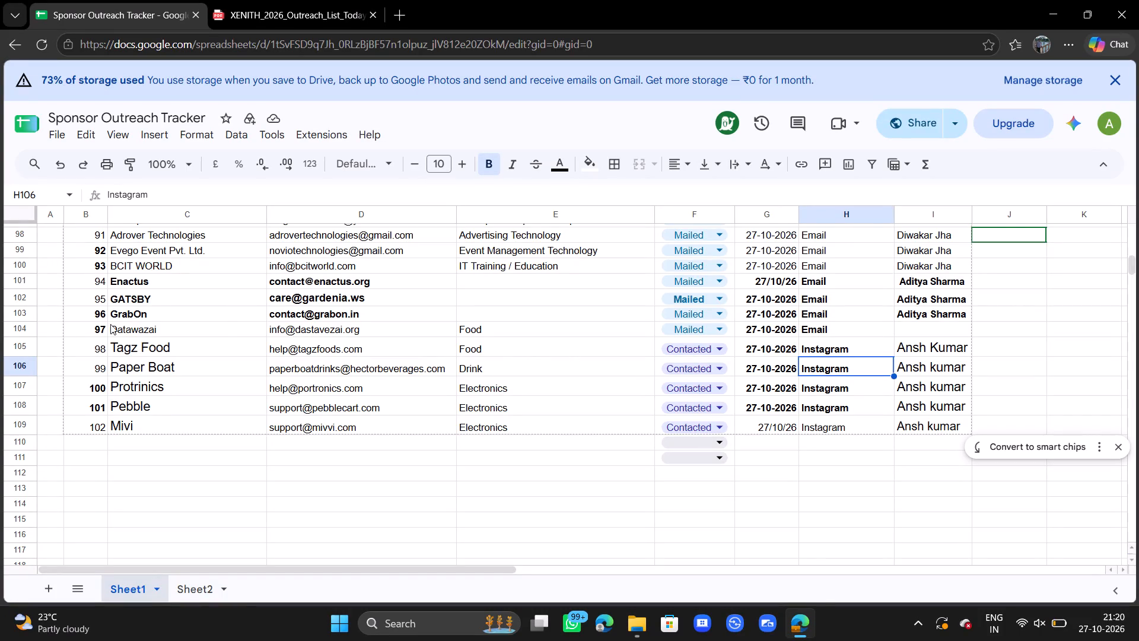
Clear the contents of the entire Datawazai row, row 104.
{"action": "left_click", "coordinate": [19, 332]}
{"action": "key", "text": "BackSpace"}
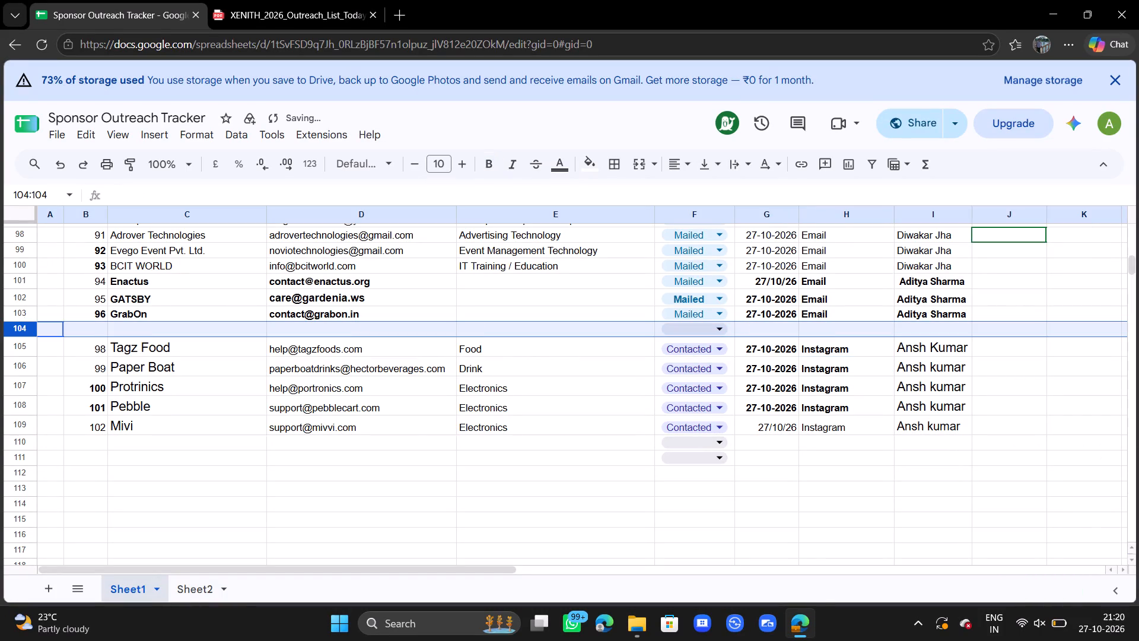
Number the new entries 103, 104, 105, 106 and 107 in B110 through B114, below the Mivi row.
{"action": "scroll", "coordinate": [214, 489], "scroll_direction": "down", "scroll_amount": 1}
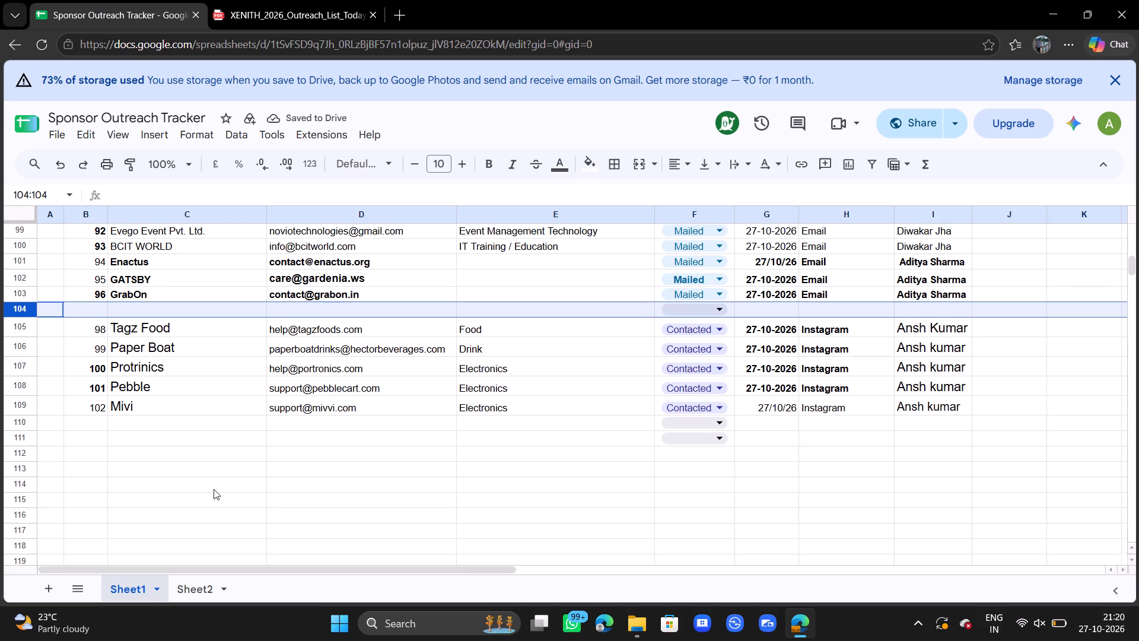
{"action": "scroll", "coordinate": [214, 489], "scroll_direction": "down", "scroll_amount": 1}
{"action": "left_click", "coordinate": [91, 404]}
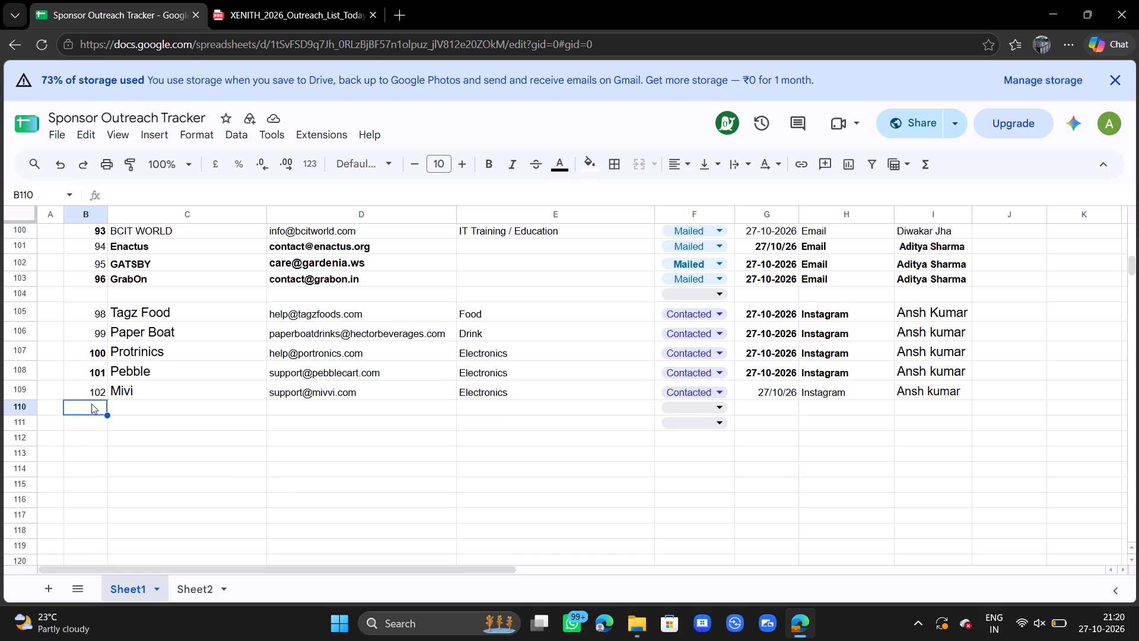
{"action": "type", "text": "10"}
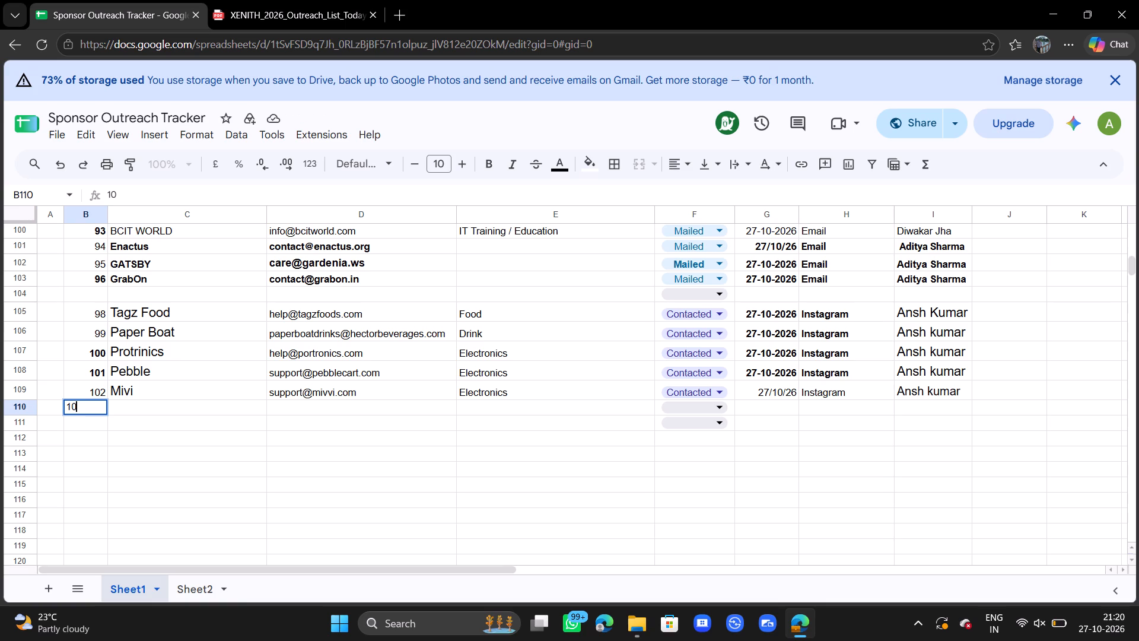
{"action": "key", "text": "3"}
{"action": "key", "text": "Return"}
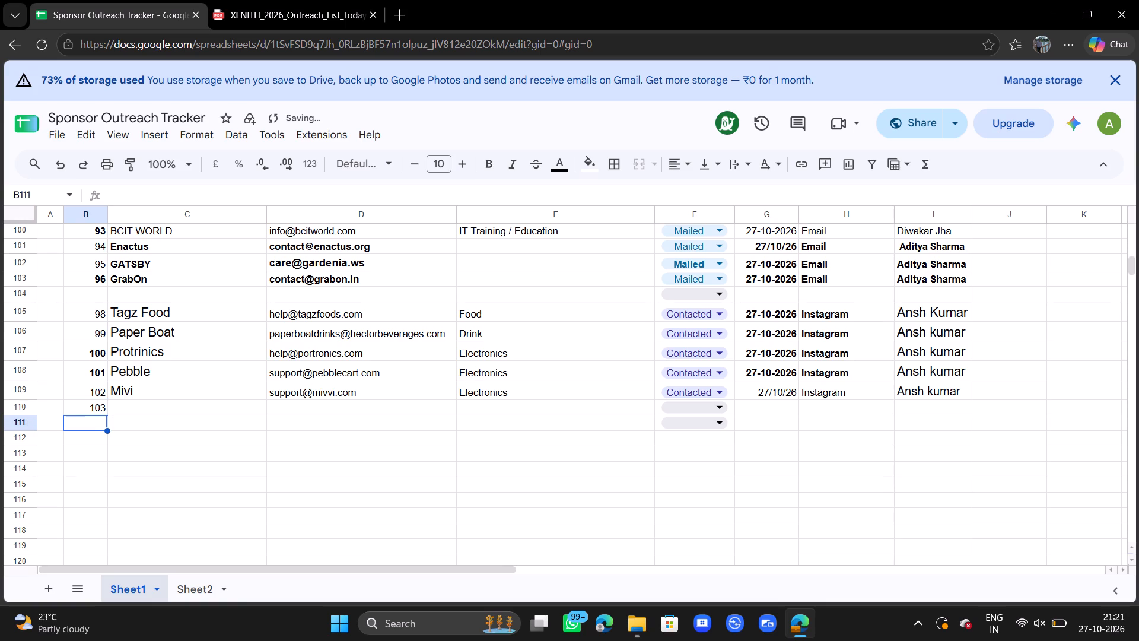
{"action": "type", "text": "10"}
{"action": "key", "text": "4"}
{"action": "key", "text": "Return"}
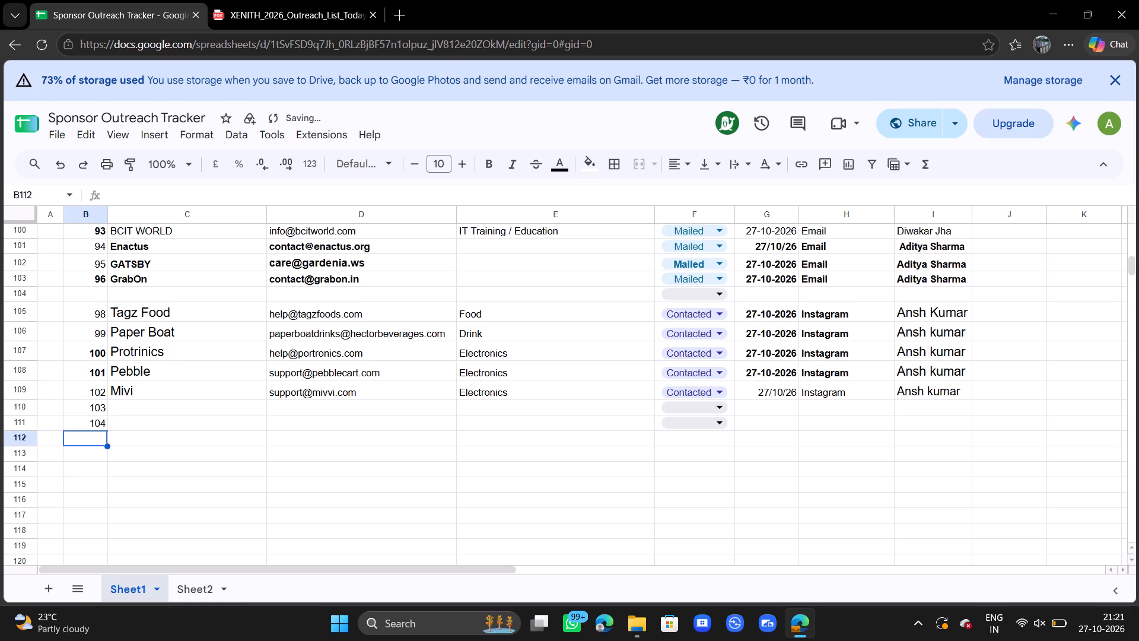
{"action": "type", "text": "105"}
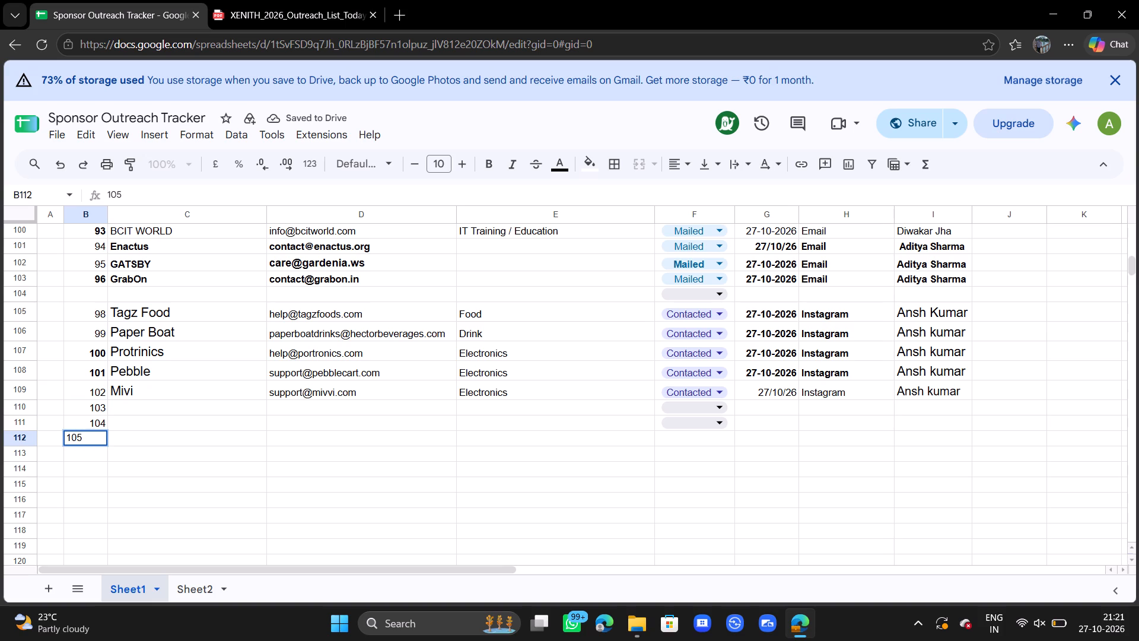
{"action": "key", "text": "Return"}
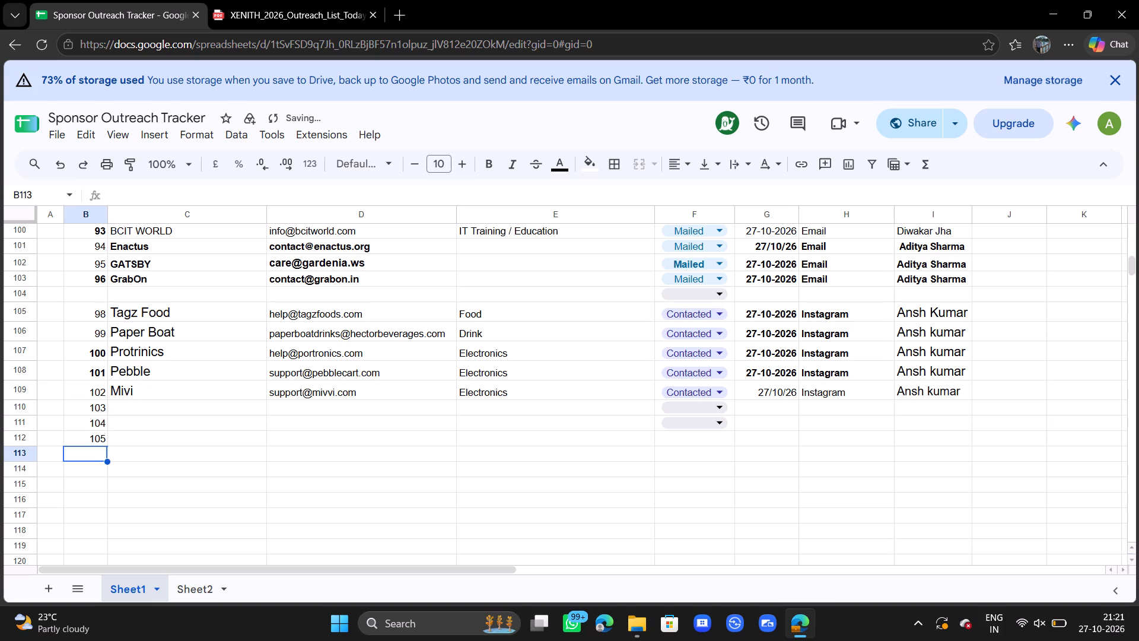
{"action": "type", "text": "10"}
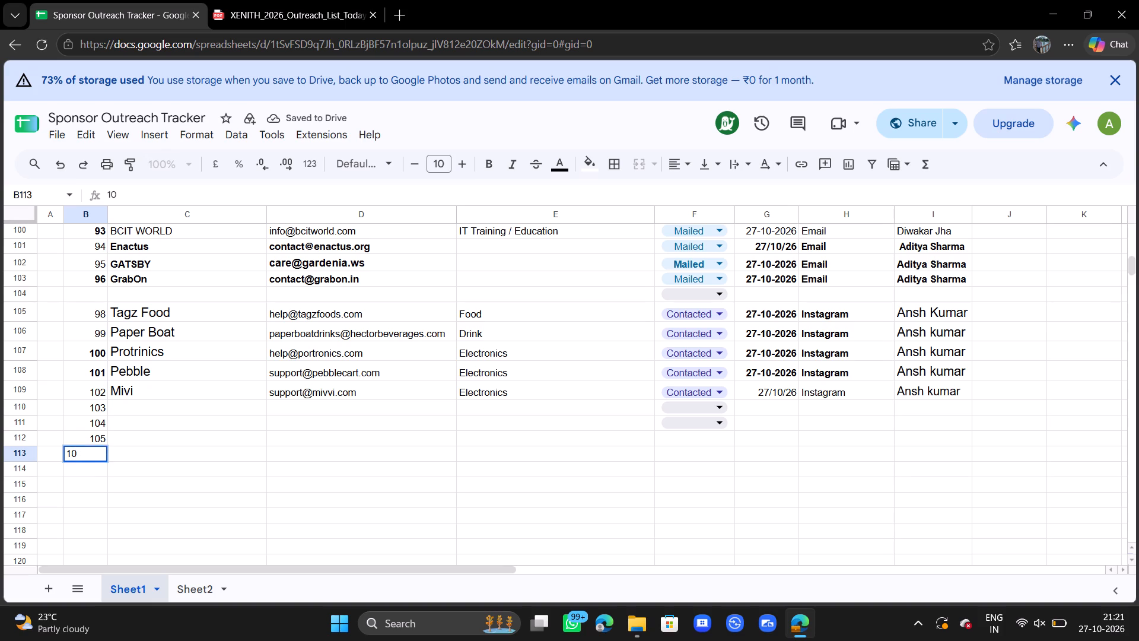
{"action": "key", "text": "6"}
{"action": "key", "text": "Return"}
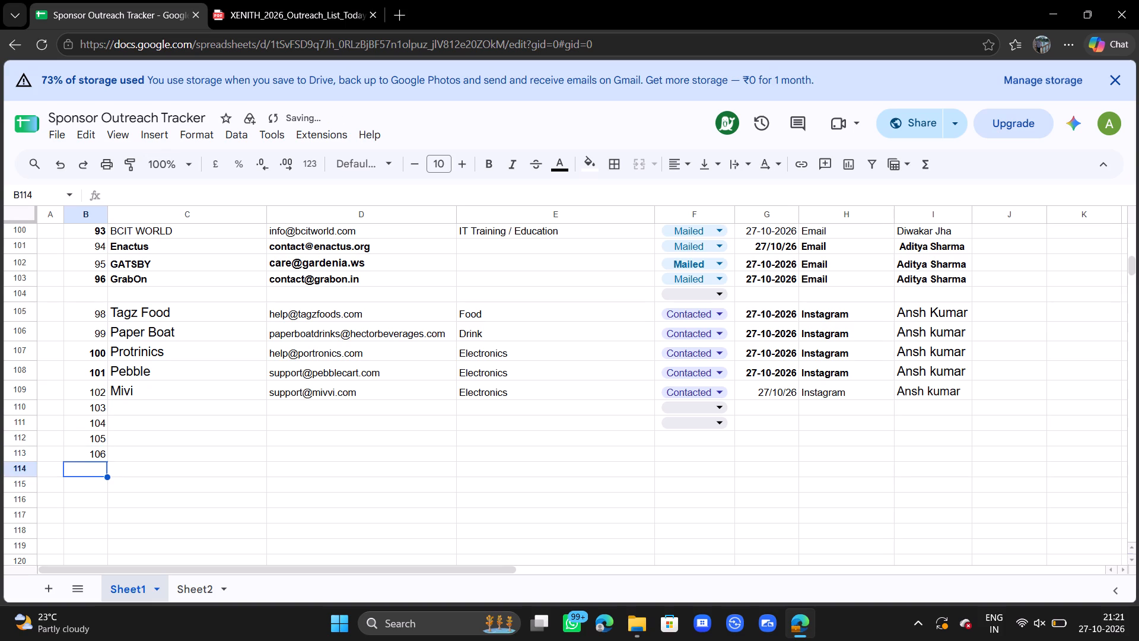
{"action": "type", "text": "10"}
{"action": "key", "text": "7"}
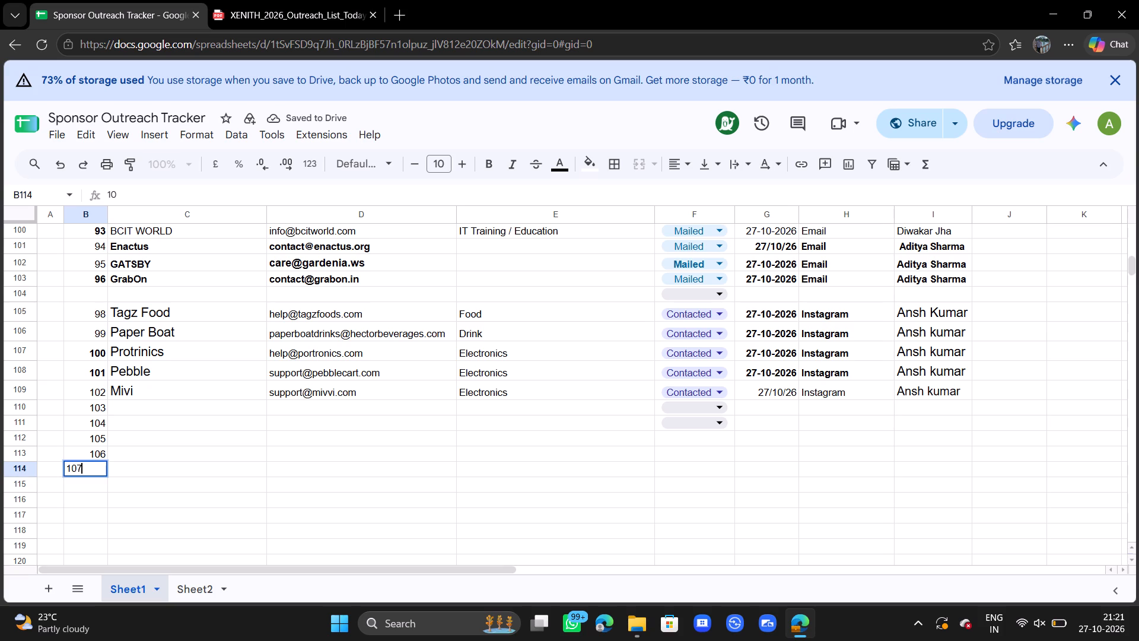
{"action": "key", "text": "Return"}
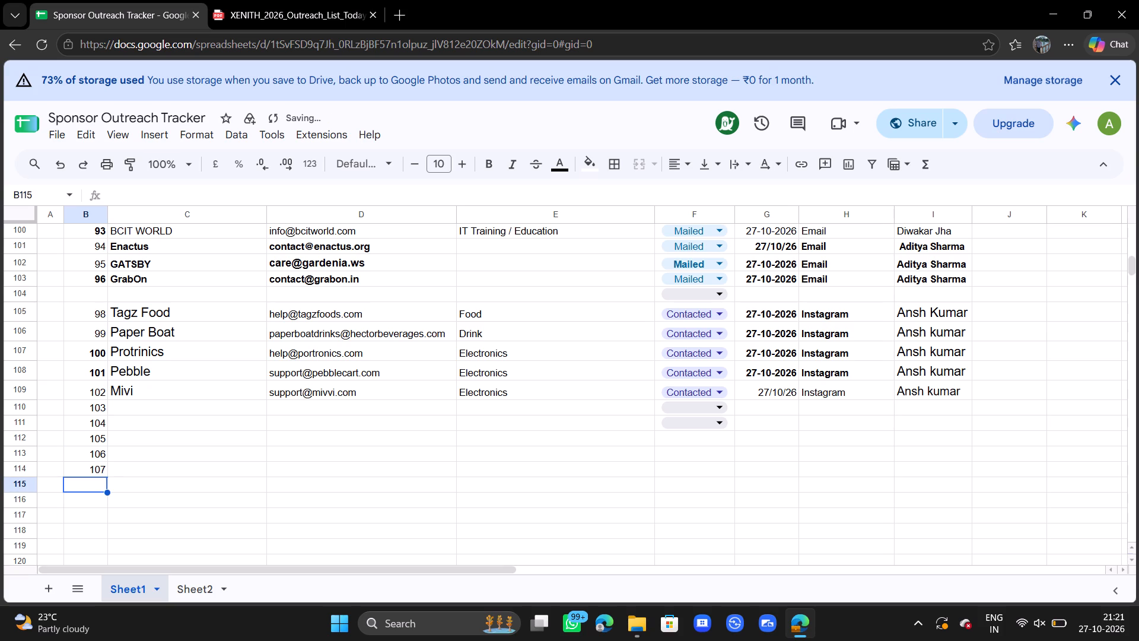
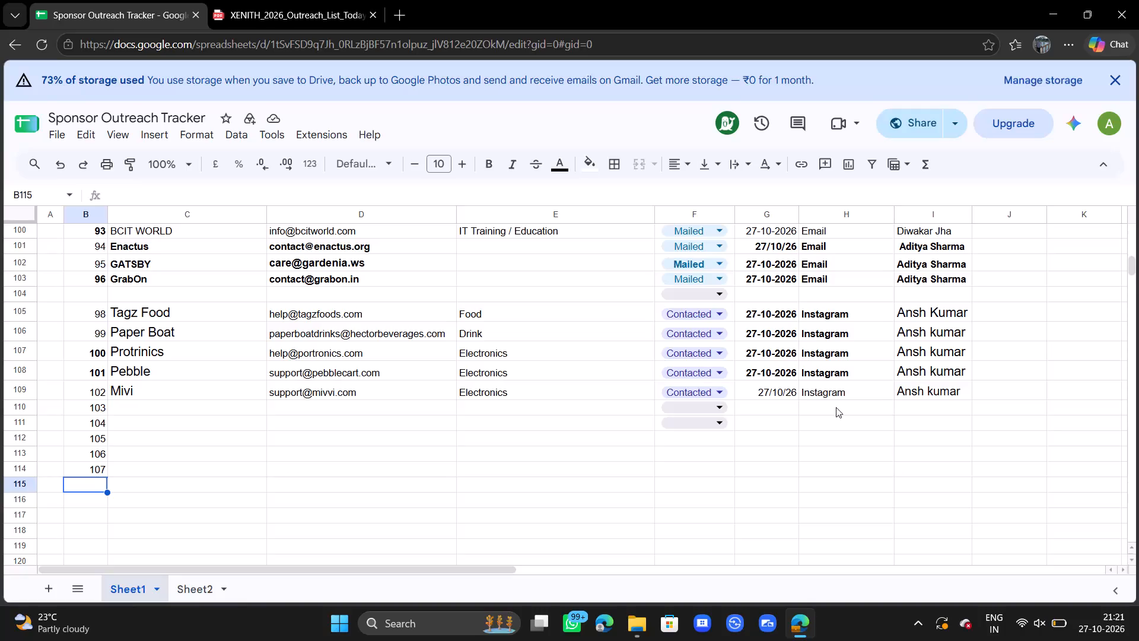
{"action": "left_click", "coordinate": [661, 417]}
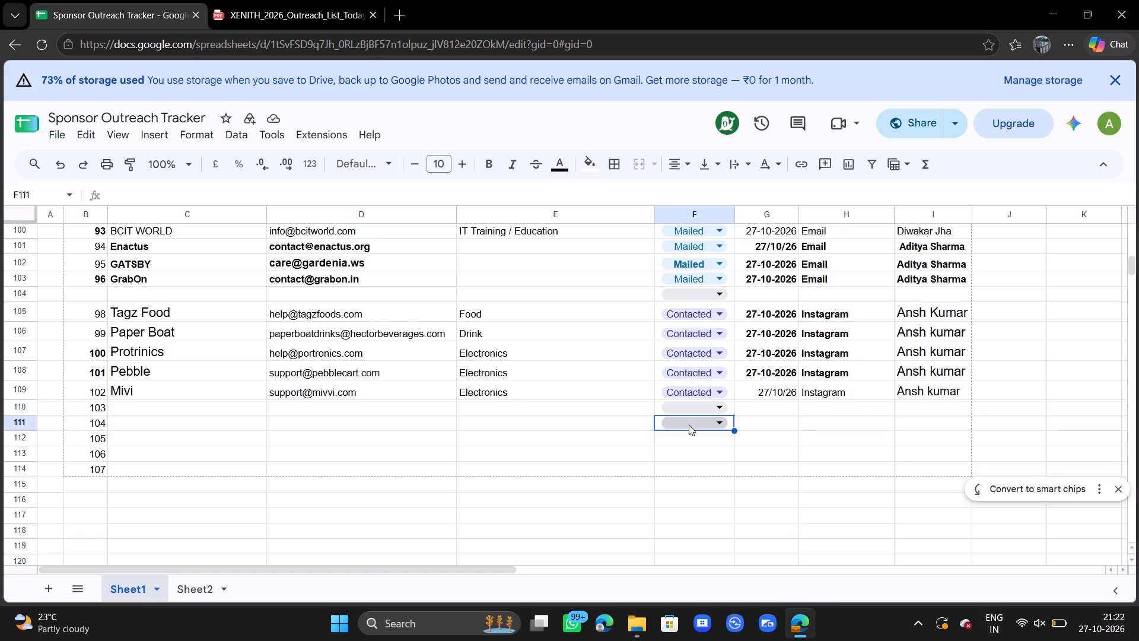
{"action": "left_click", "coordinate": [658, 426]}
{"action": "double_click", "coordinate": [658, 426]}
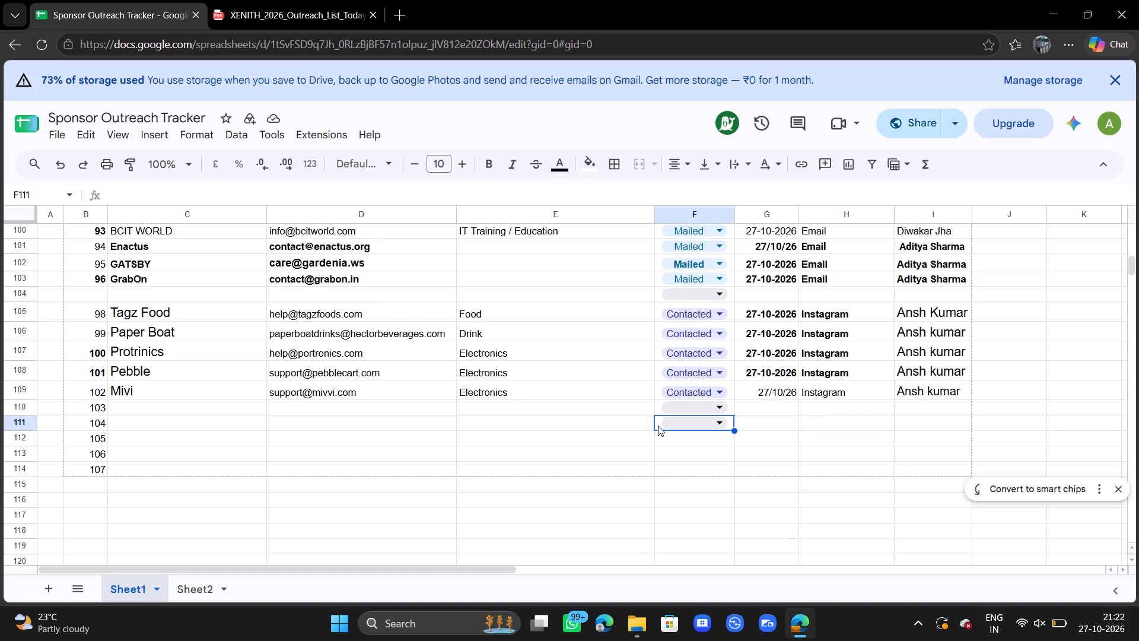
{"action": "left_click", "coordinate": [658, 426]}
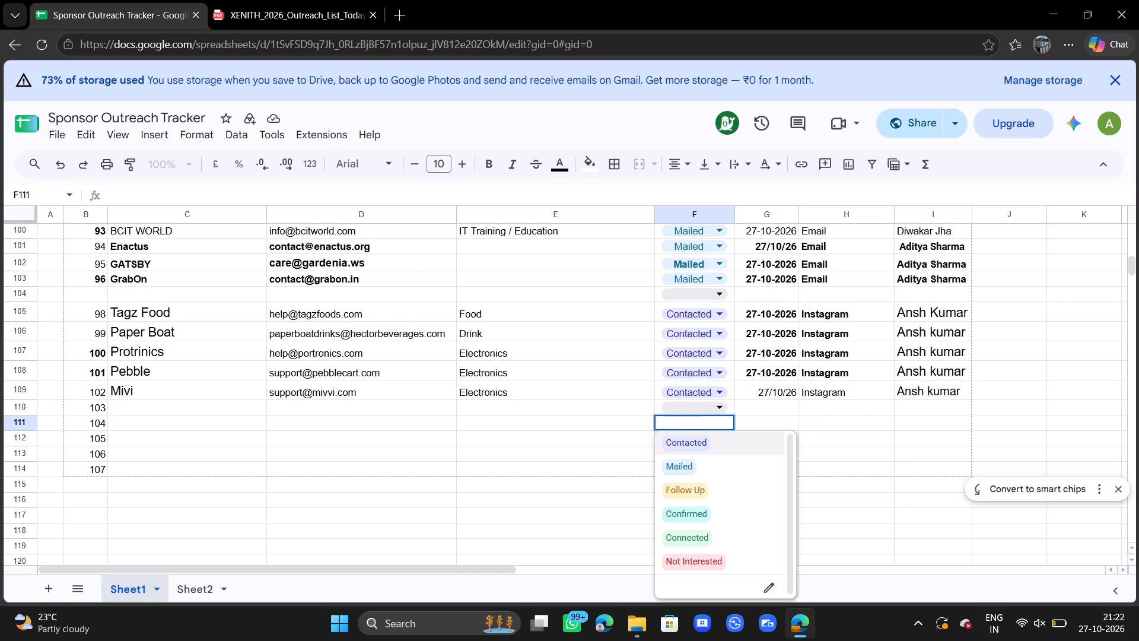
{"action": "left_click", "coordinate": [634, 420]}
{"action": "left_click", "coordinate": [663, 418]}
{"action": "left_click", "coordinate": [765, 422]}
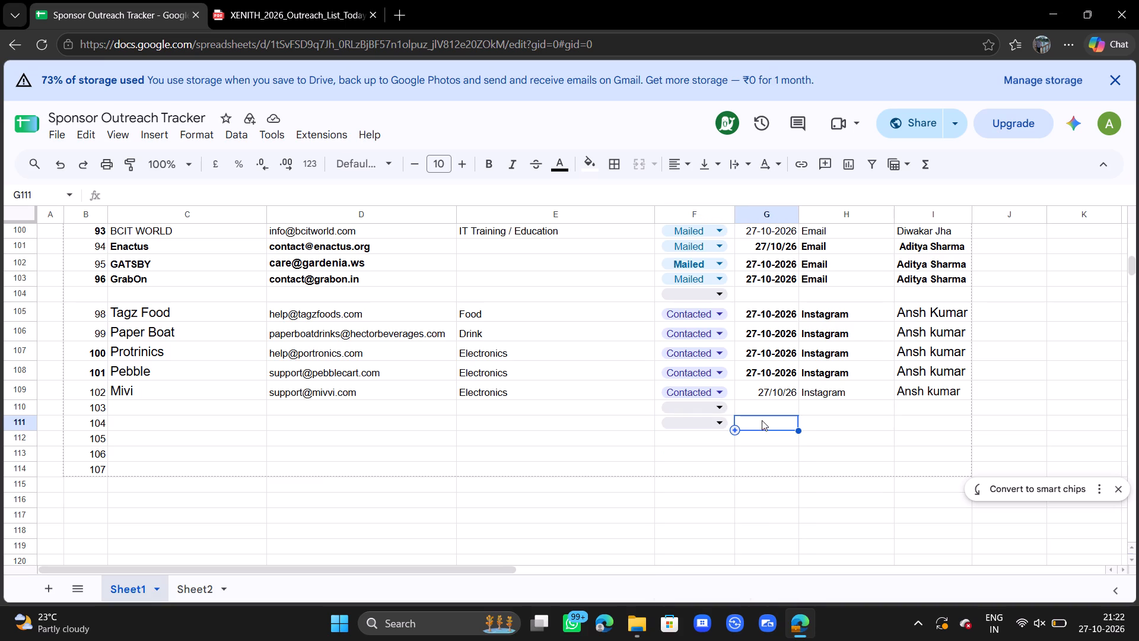
Extend the empty status dropdown from F110 down through F114 for the newly numbered entries.
{"action": "left_click", "coordinate": [730, 404]}
{"action": "key", "text": "ctrl+c"}
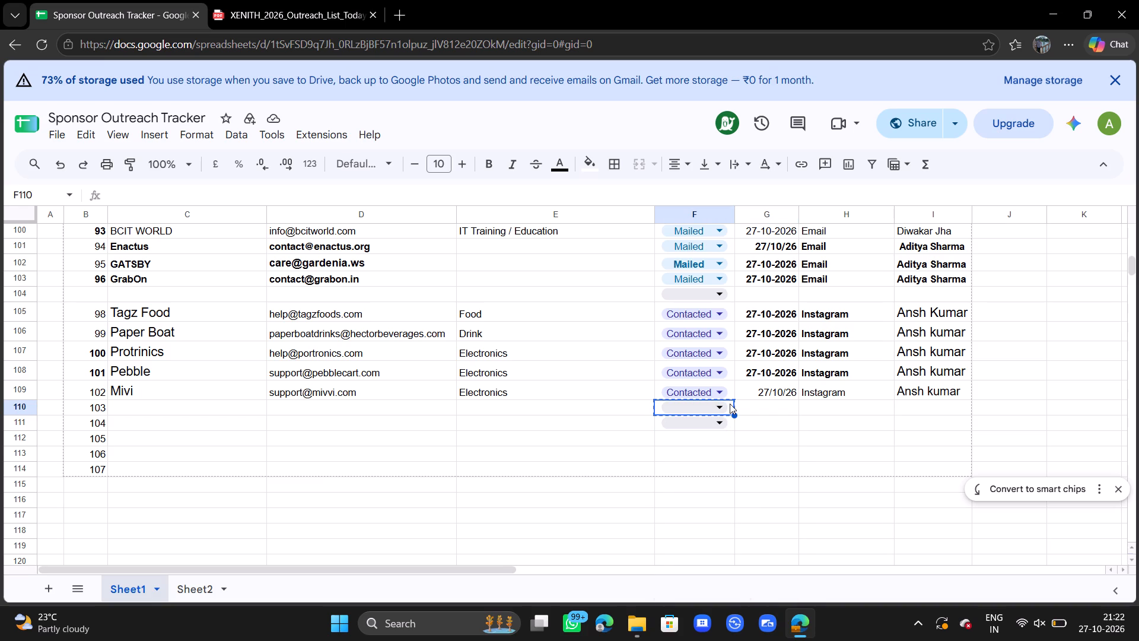
{"action": "left_click_drag", "start_coordinate": [736, 416], "coordinate": [730, 471]}
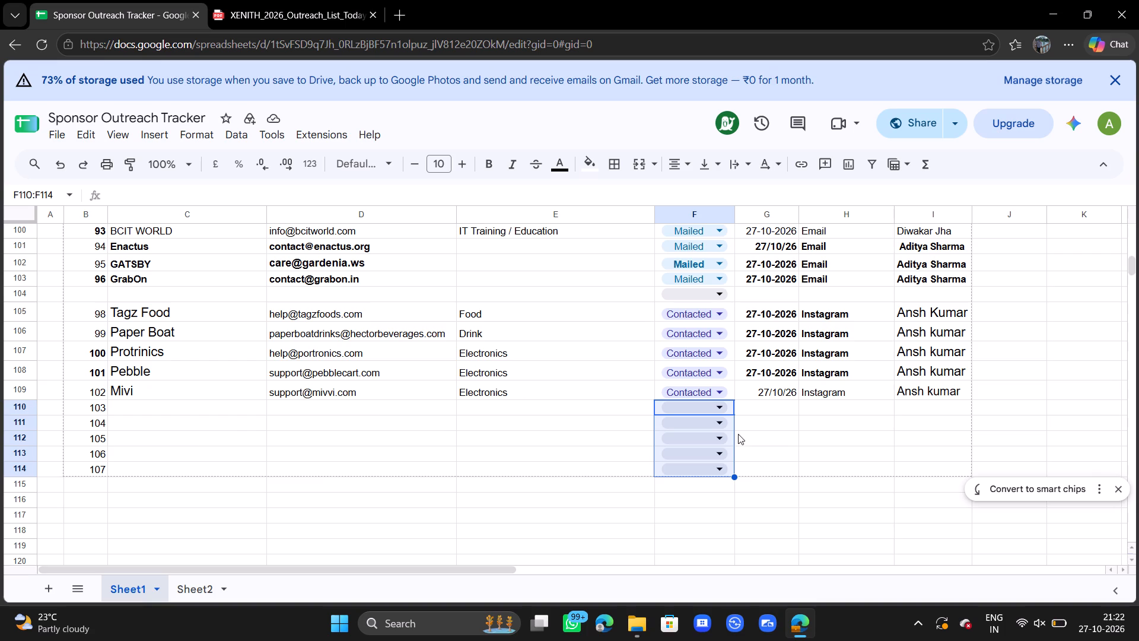
Set the status of entries 103 through 107, cells F110 to F114, to Mailed.
{"action": "left_click", "coordinate": [713, 405]}
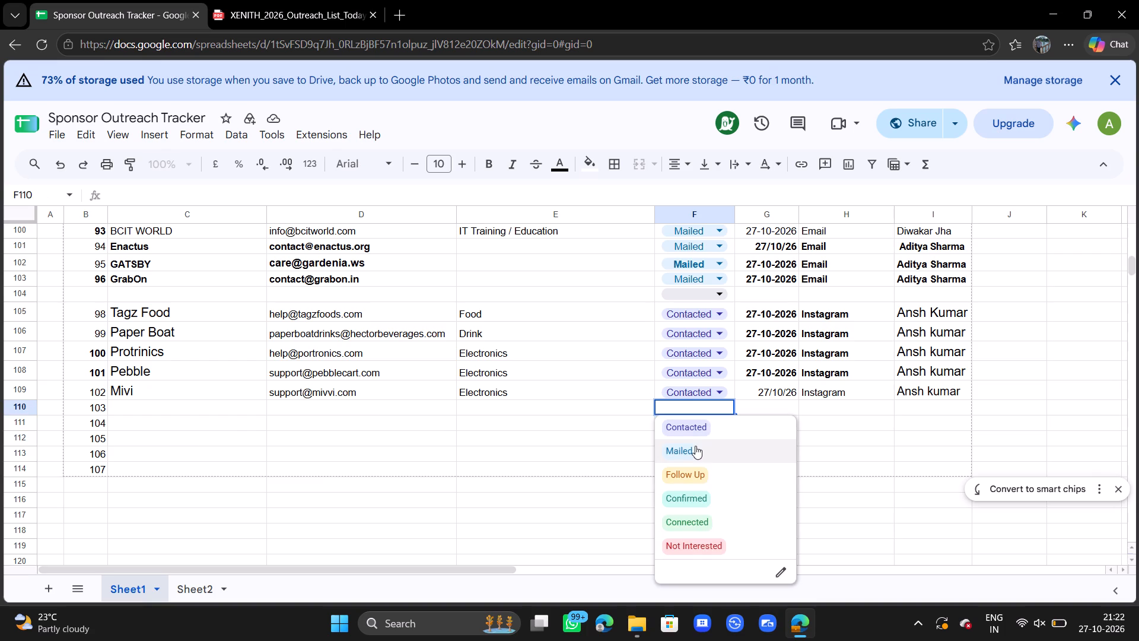
{"action": "left_click", "coordinate": [691, 446]}
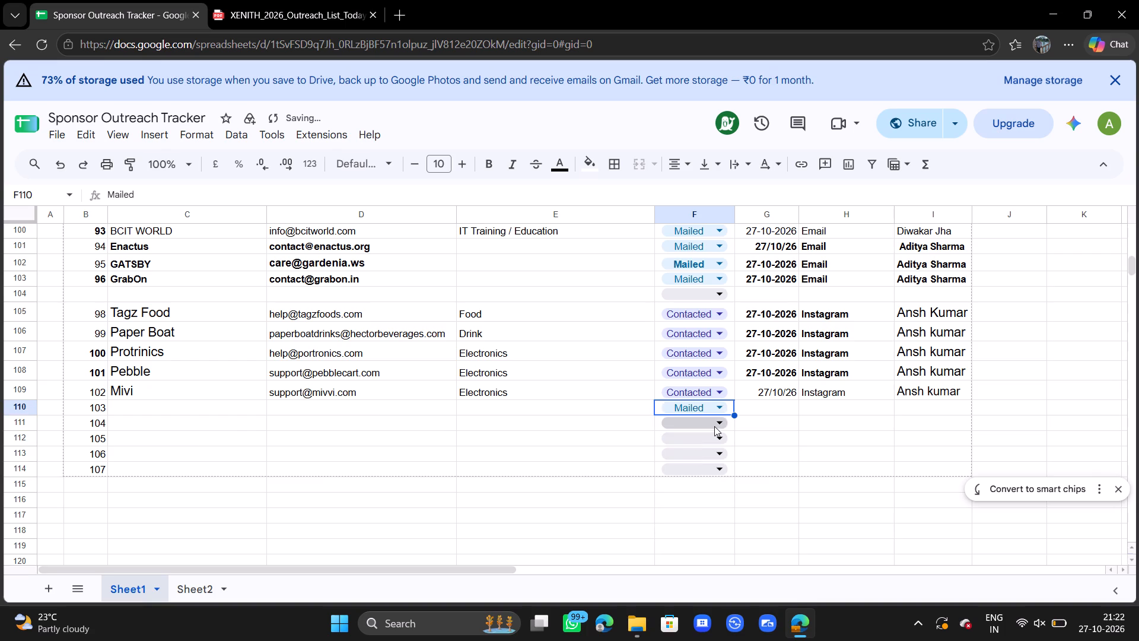
{"action": "left_click", "coordinate": [714, 426]}
{"action": "left_click", "coordinate": [690, 465]}
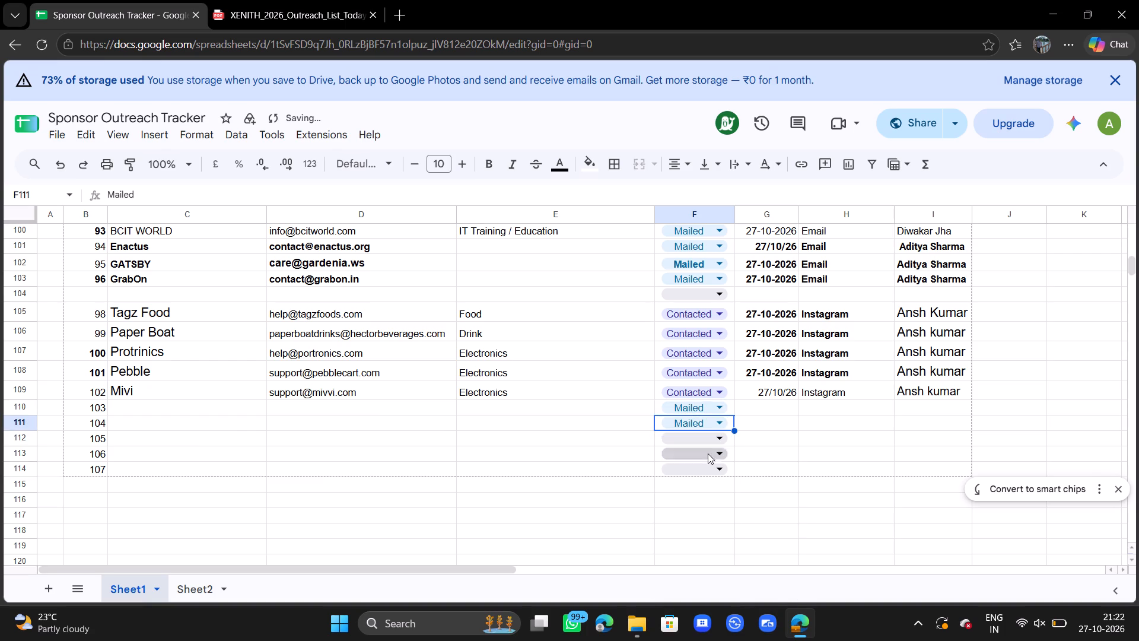
{"action": "left_click", "coordinate": [714, 443]}
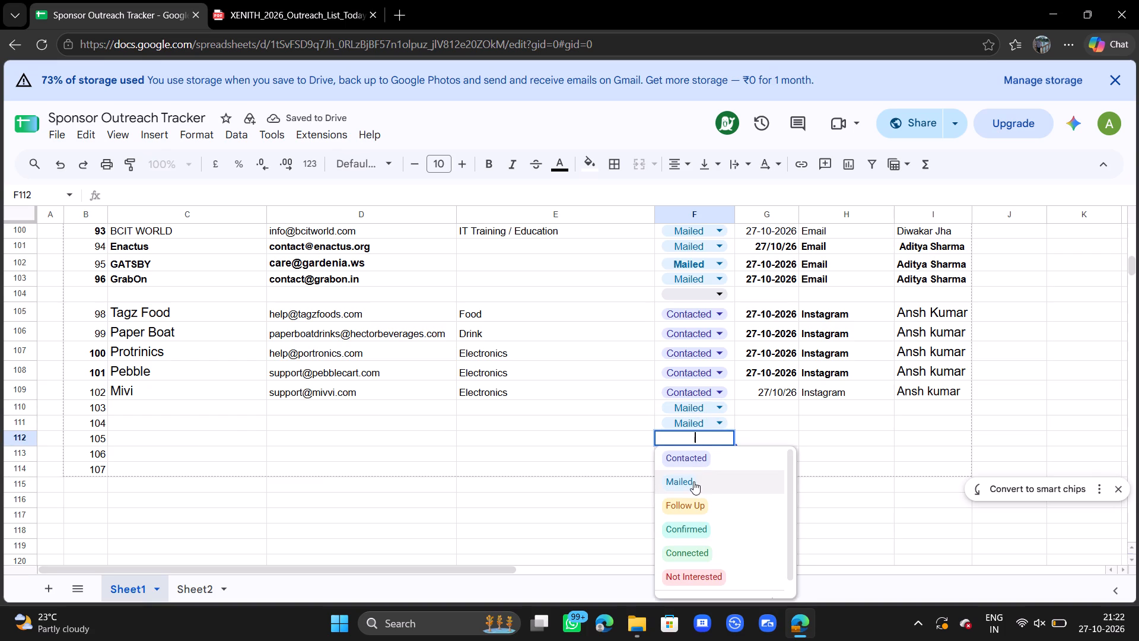
{"action": "left_click", "coordinate": [693, 481]}
{"action": "left_click", "coordinate": [720, 455]}
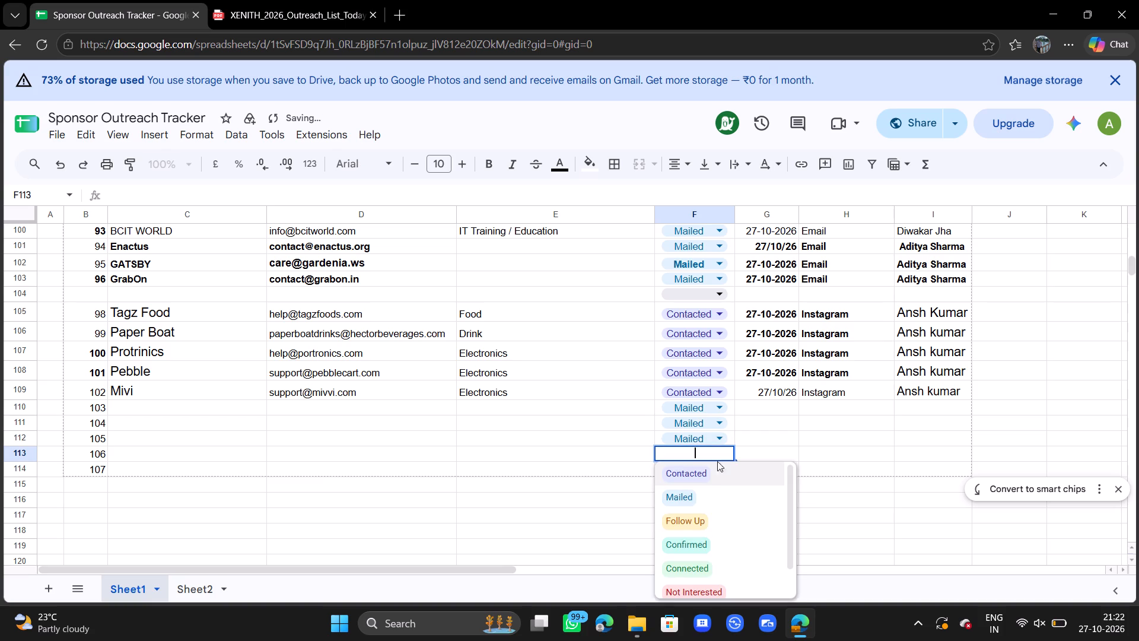
{"action": "left_click", "coordinate": [707, 492]}
{"action": "left_click", "coordinate": [711, 469]}
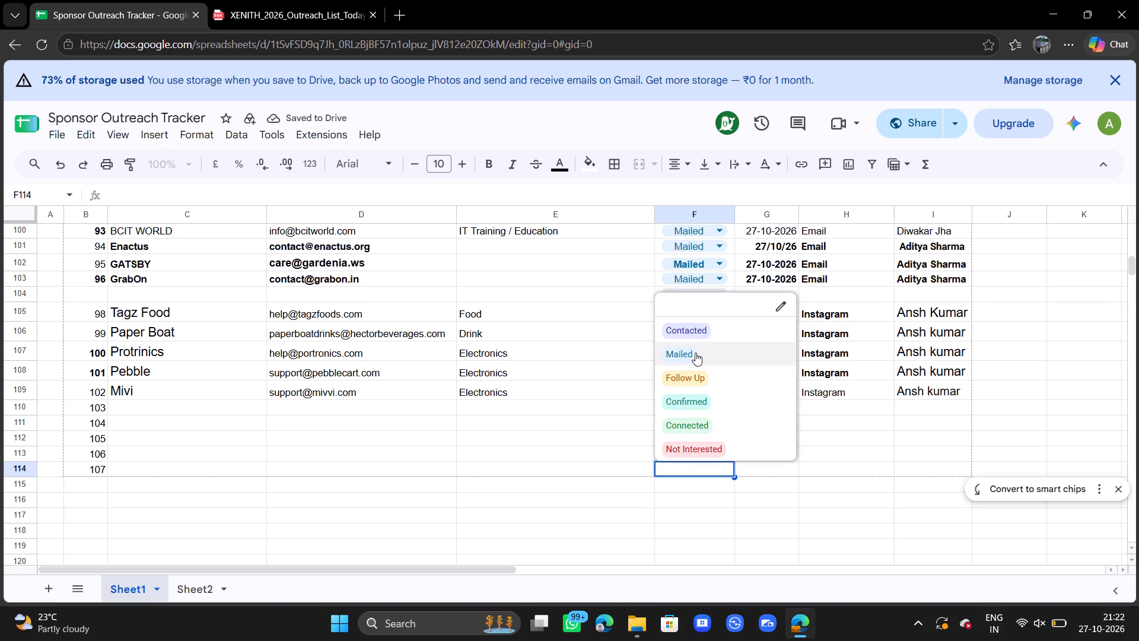
{"action": "left_click", "coordinate": [695, 353]}
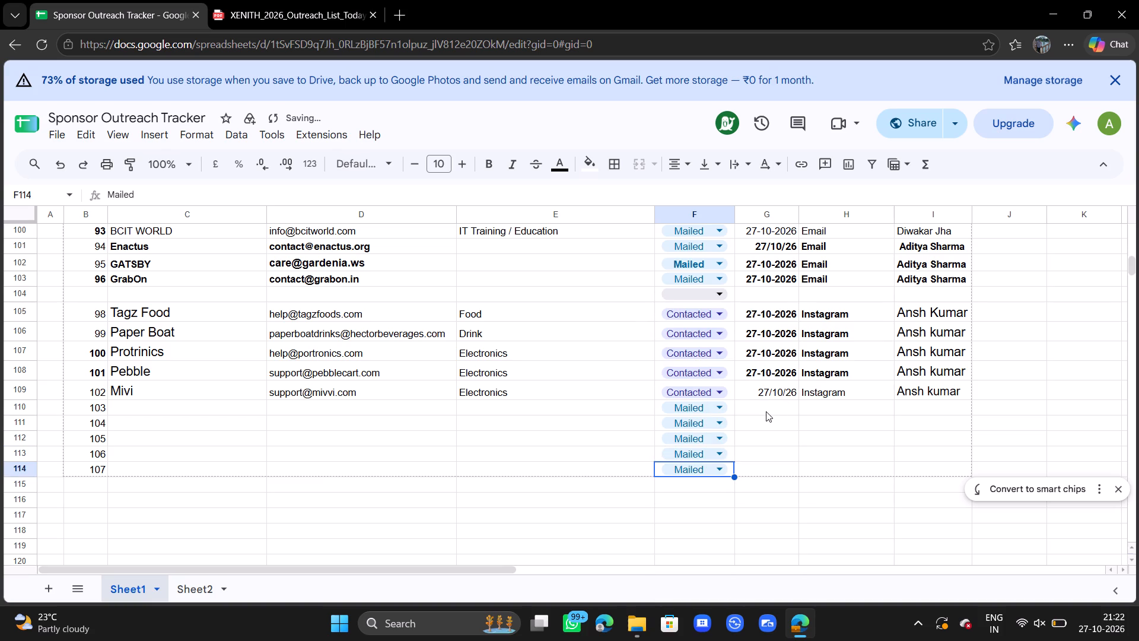
Fill the Mivi row's date in G109 down through G114.
{"action": "left_click", "coordinate": [755, 388]}
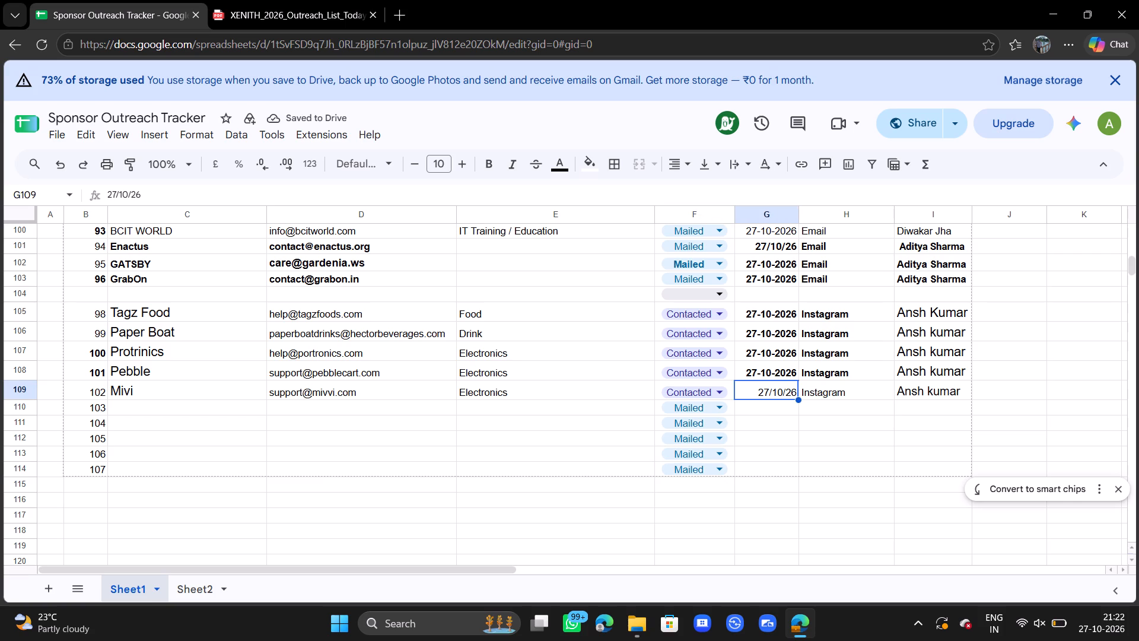
{"action": "left_click_drag", "start_coordinate": [797, 400], "coordinate": [797, 450]}
{"action": "left_click_drag", "start_coordinate": [797, 450], "coordinate": [797, 472]}
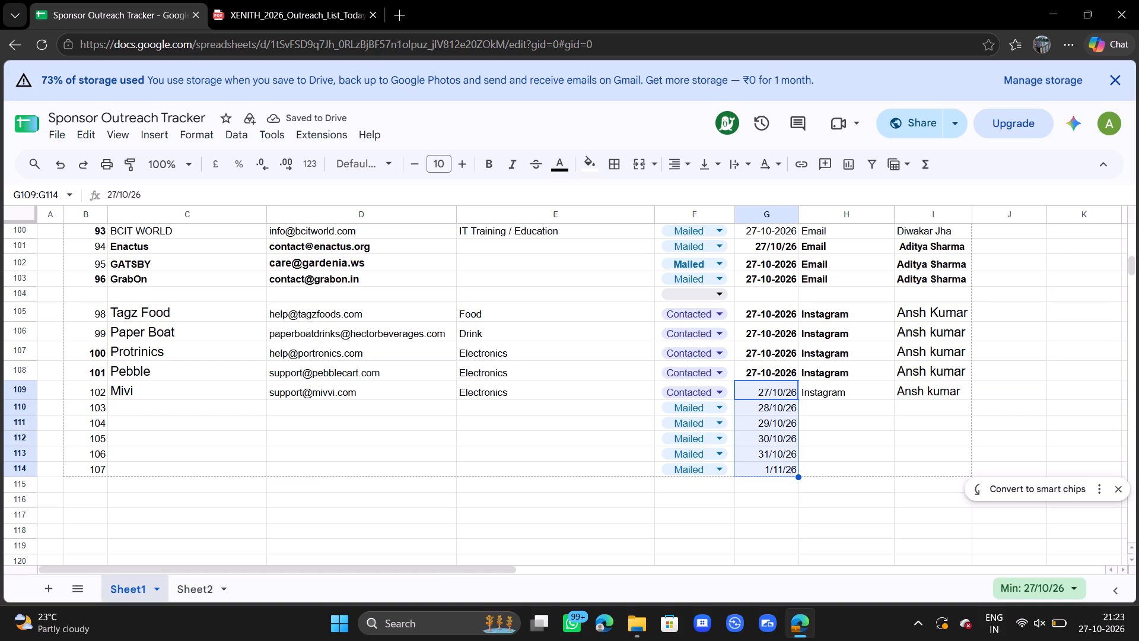
Set the dates of entries 103 through 107, cells G110 to G114, each to 27/10/26.
{"action": "left_click", "coordinate": [772, 407]}
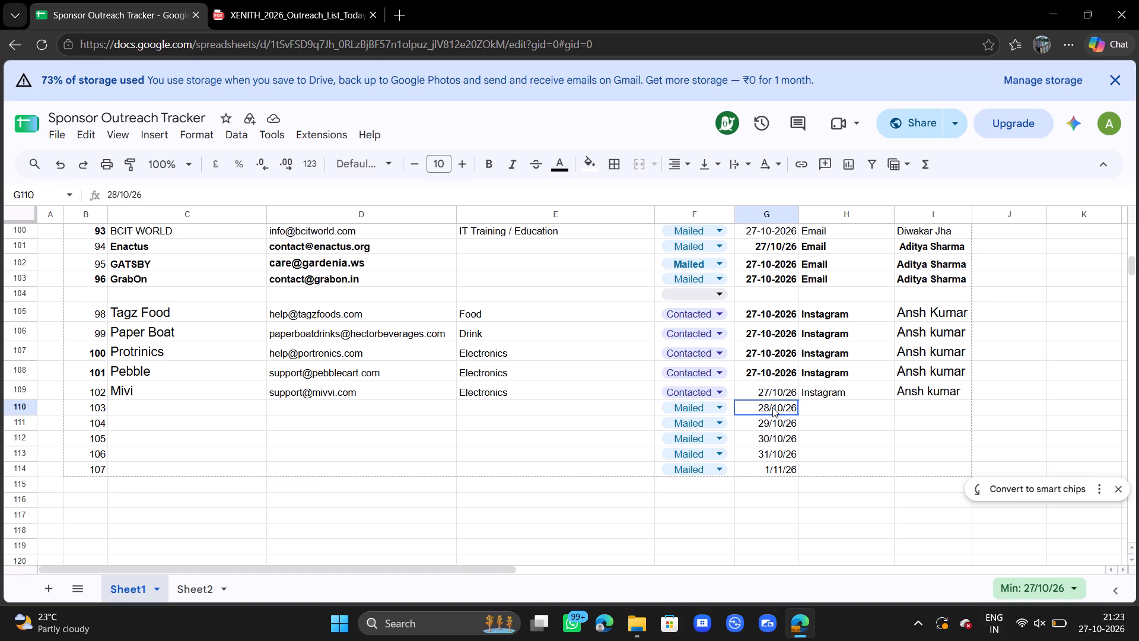
{"action": "left_click", "coordinate": [765, 408]}
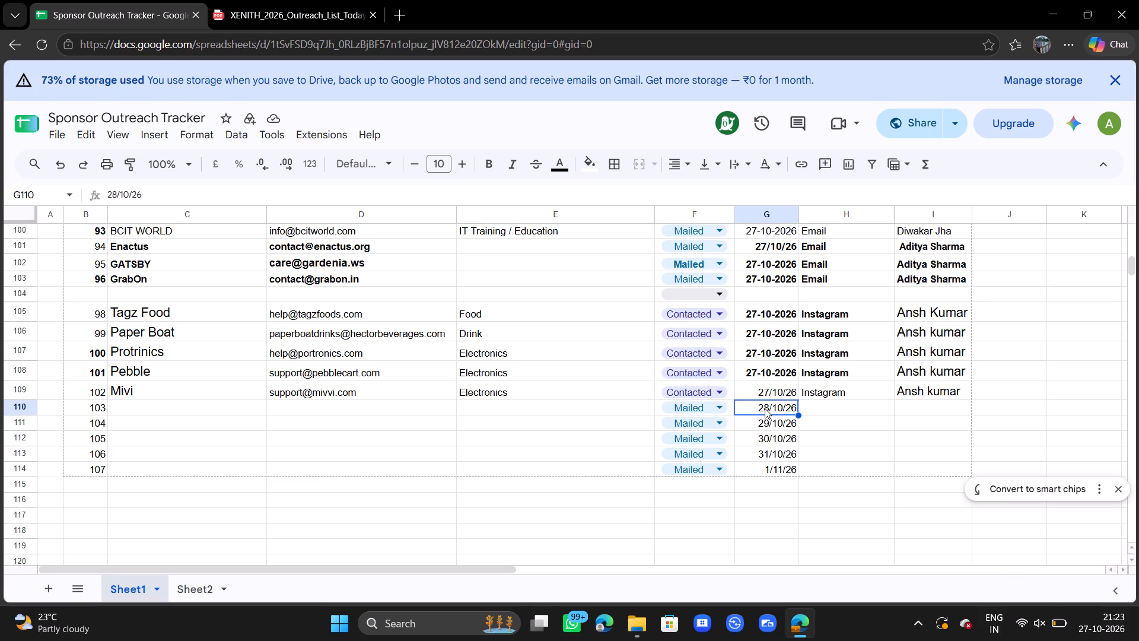
{"action": "left_click", "coordinate": [766, 407]}
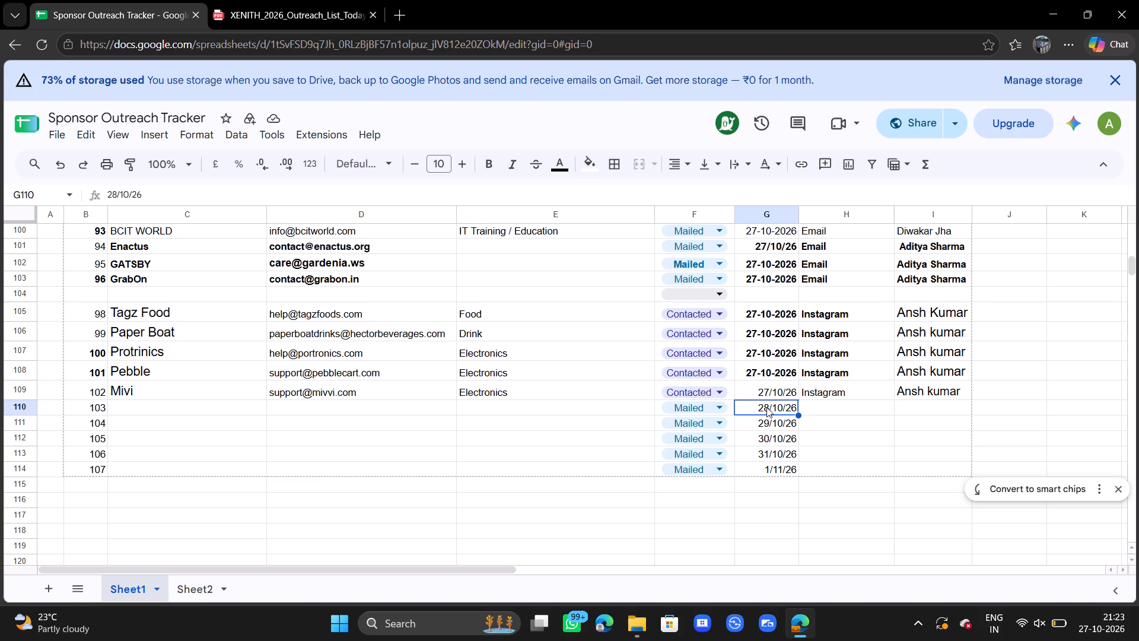
{"action": "double_click", "coordinate": [766, 407]}
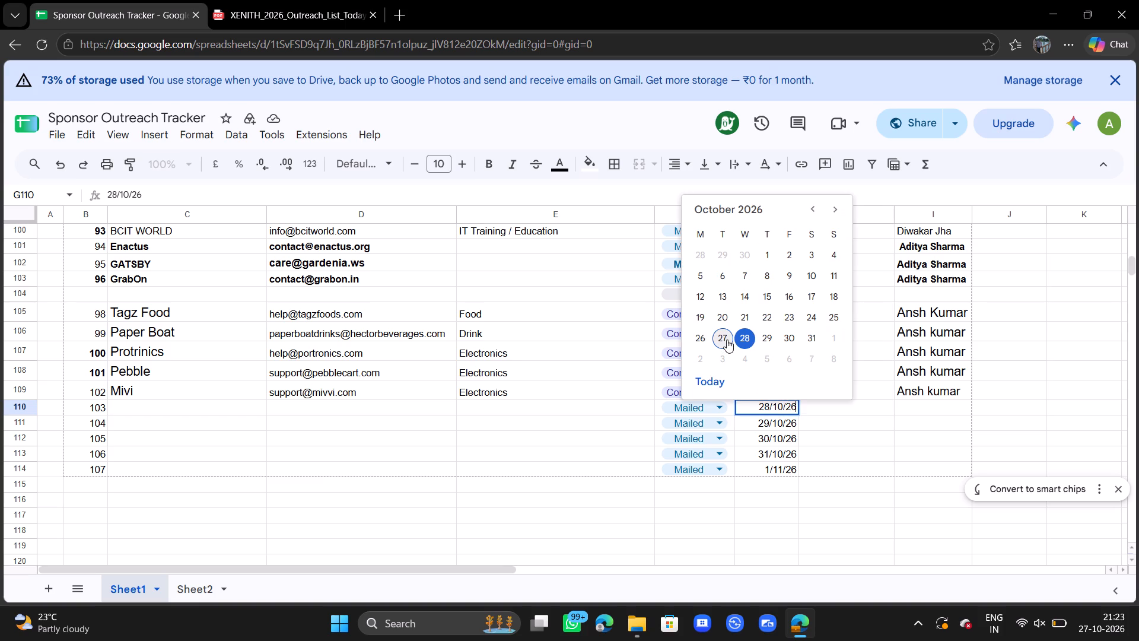
{"action": "left_click", "coordinate": [726, 339]}
{"action": "double_click", "coordinate": [761, 420]}
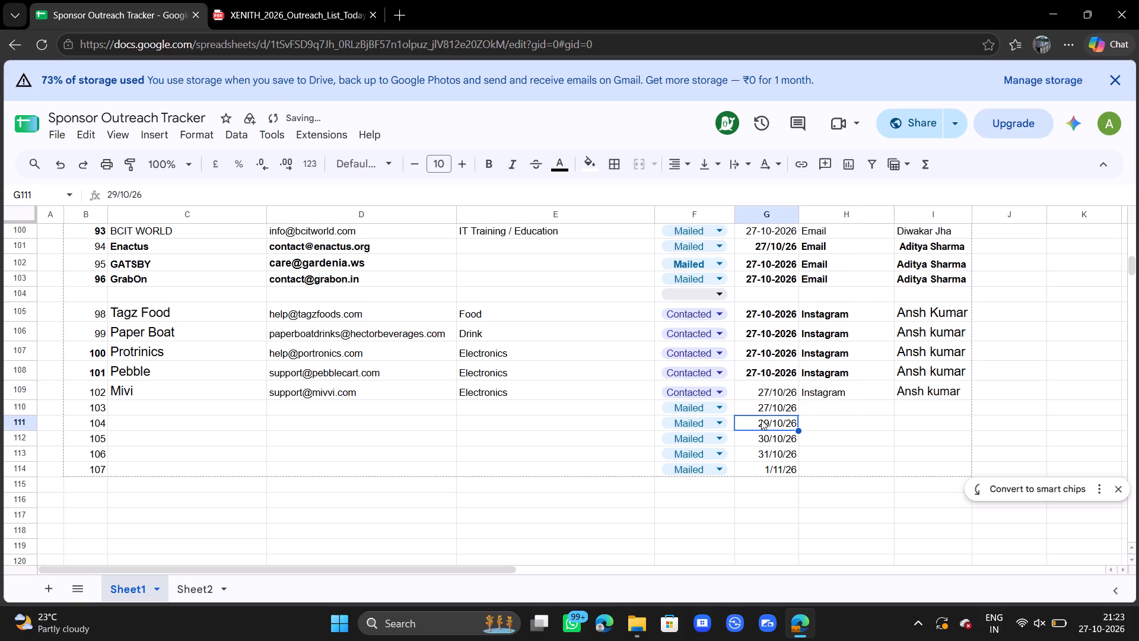
{"action": "left_click", "coordinate": [723, 348]}
{"action": "double_click", "coordinate": [765, 441]}
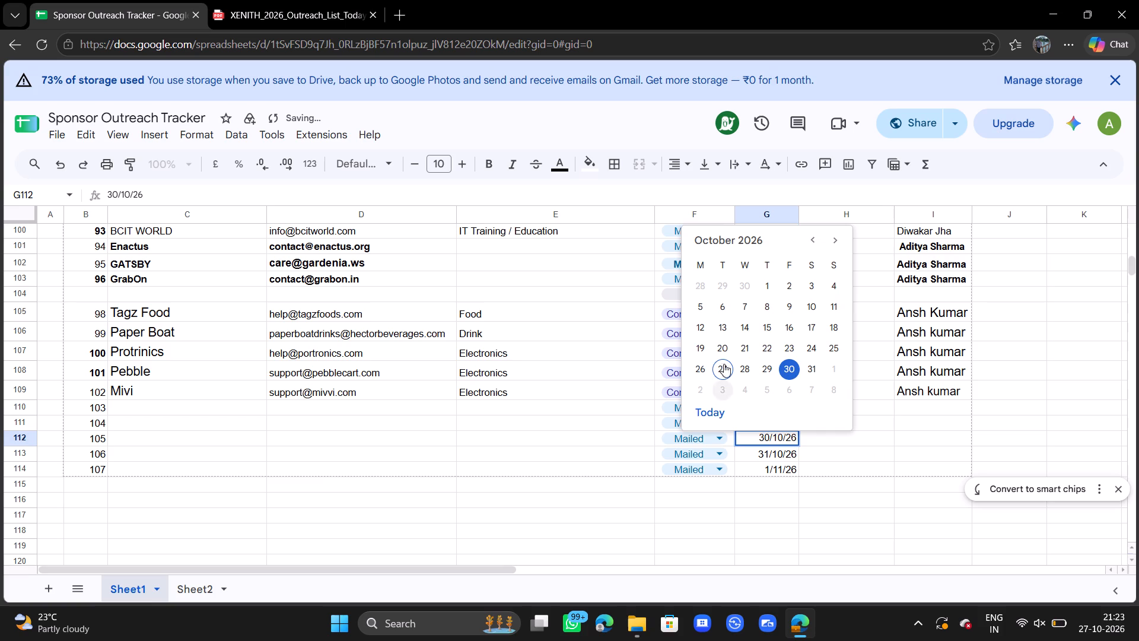
{"action": "left_click", "coordinate": [723, 369]}
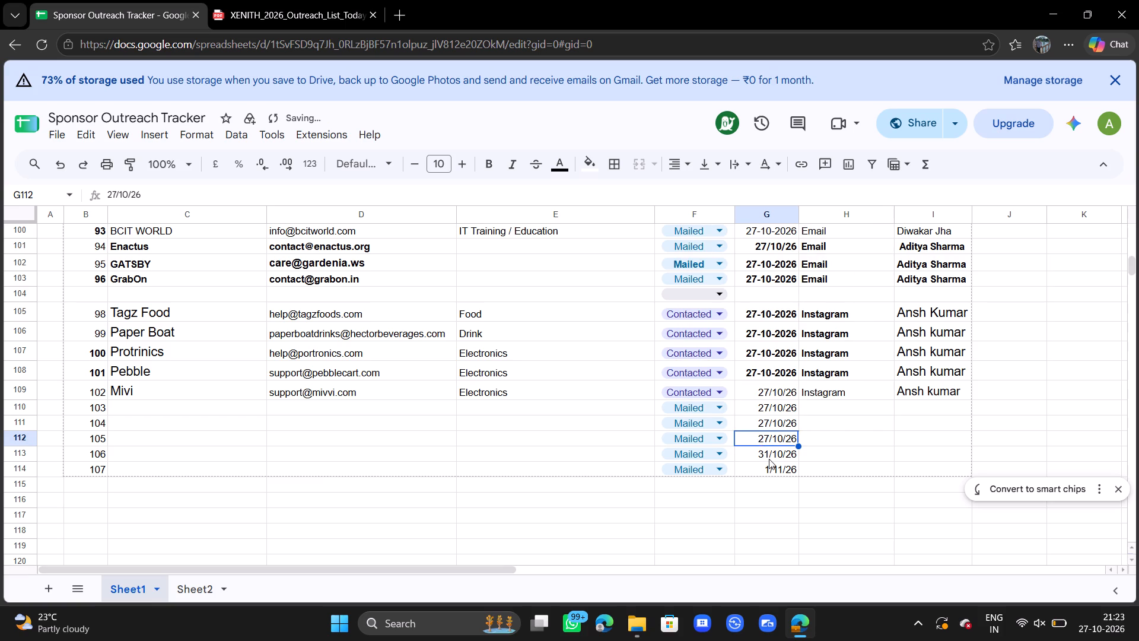
{"action": "double_click", "coordinate": [766, 455]}
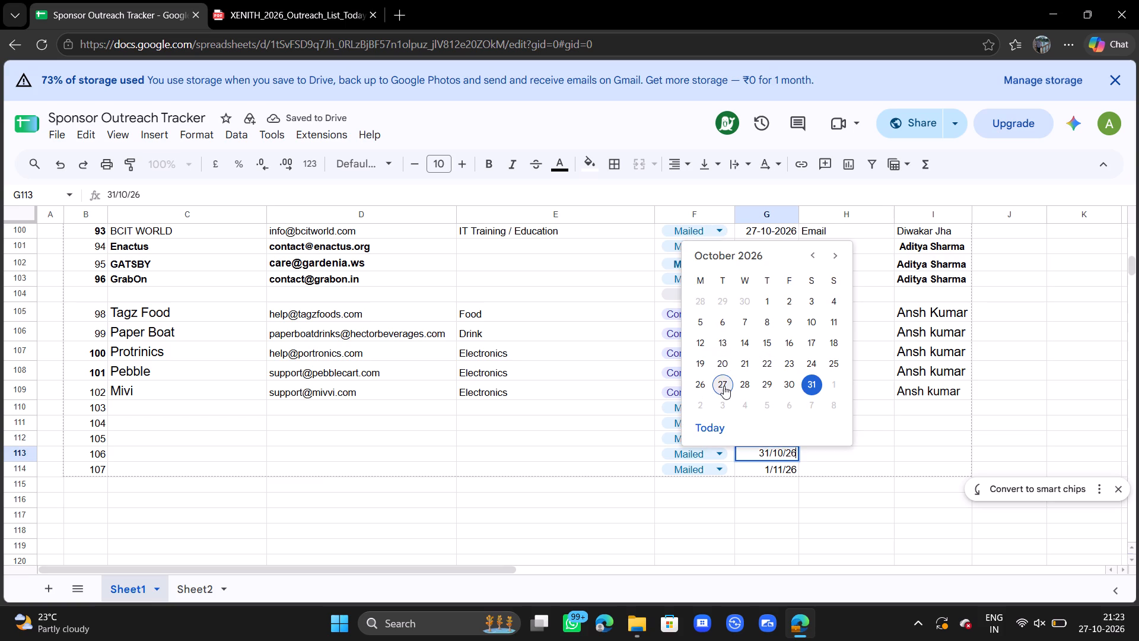
{"action": "left_click", "coordinate": [724, 385]}
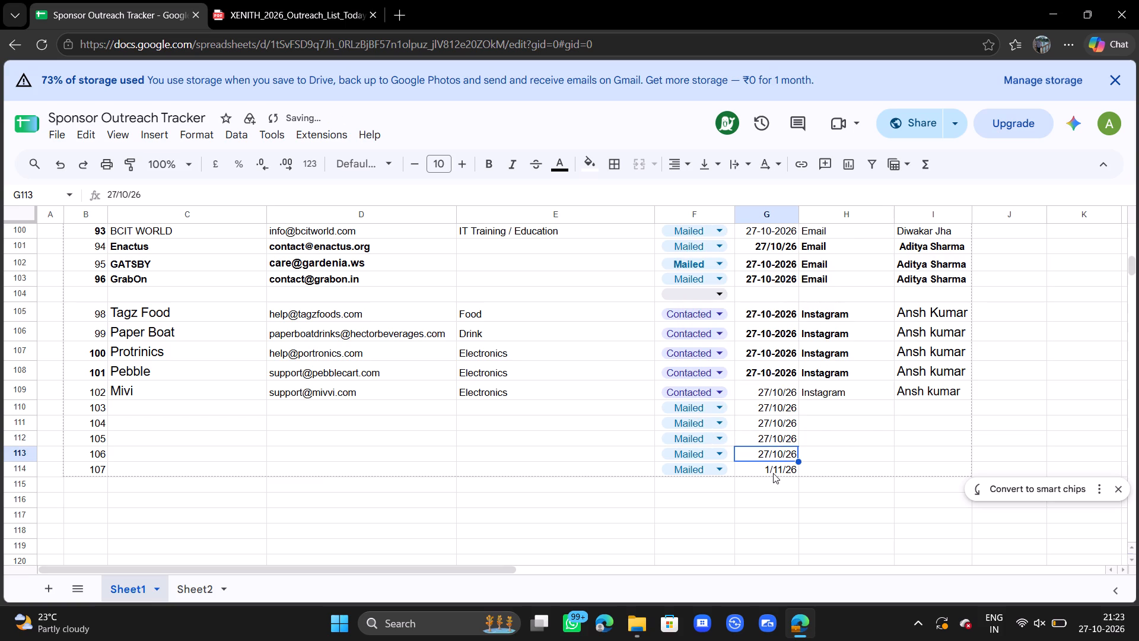
{"action": "double_click", "coordinate": [773, 473]}
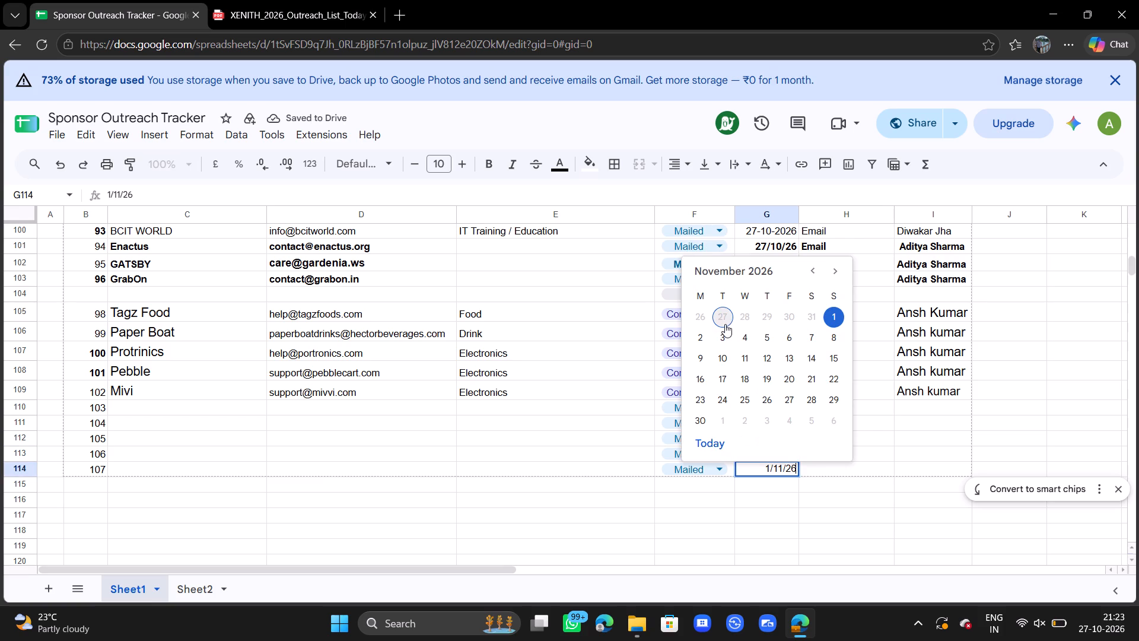
{"action": "left_click", "coordinate": [725, 324]}
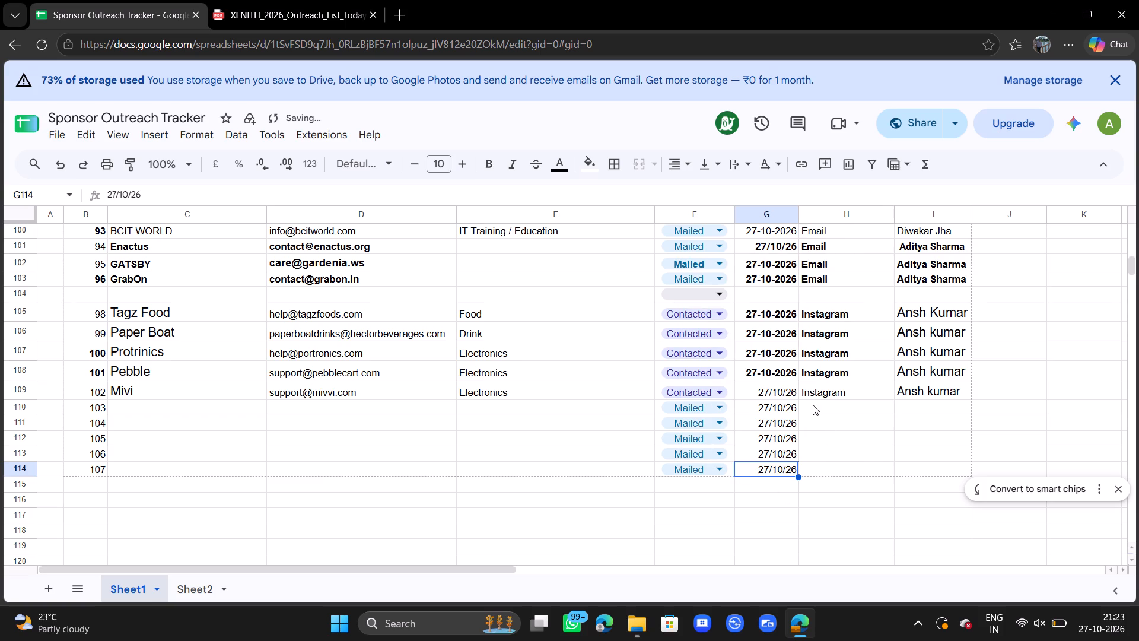
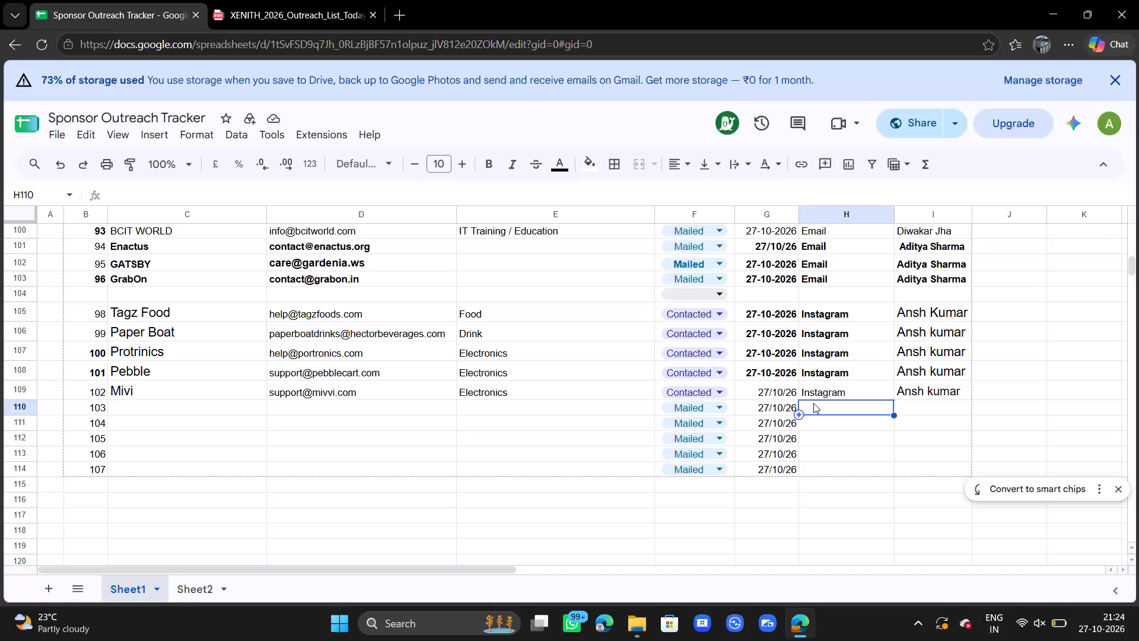
Enter Email in bold as the contact method for entry 103 in cell H110.
{"action": "type", "text": "mail"}
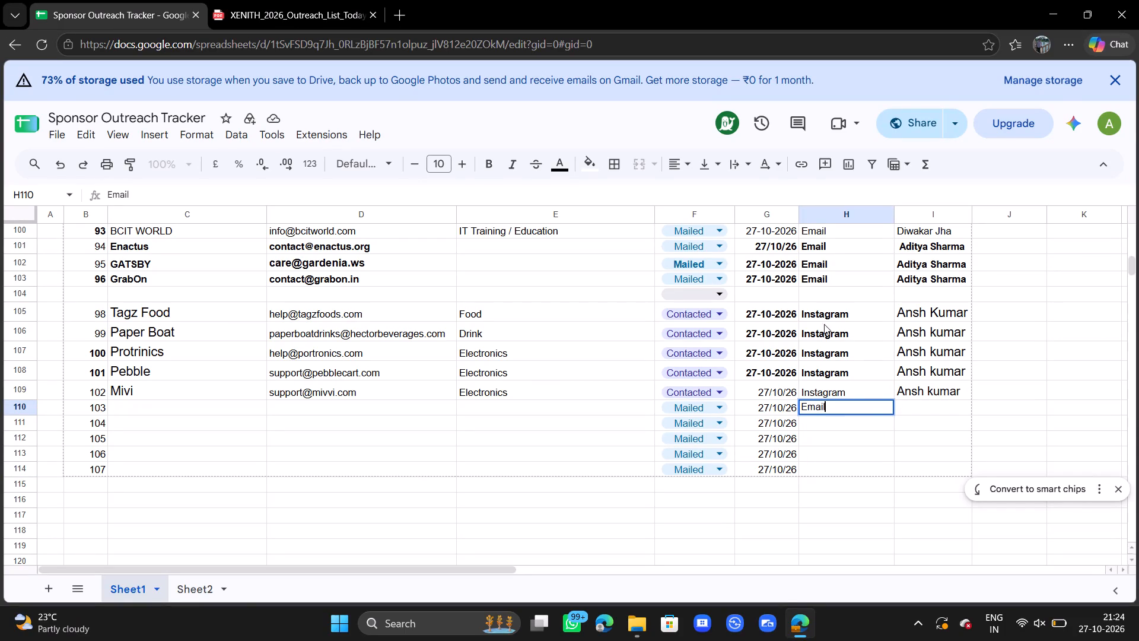
{"action": "left_click", "coordinate": [487, 164]}
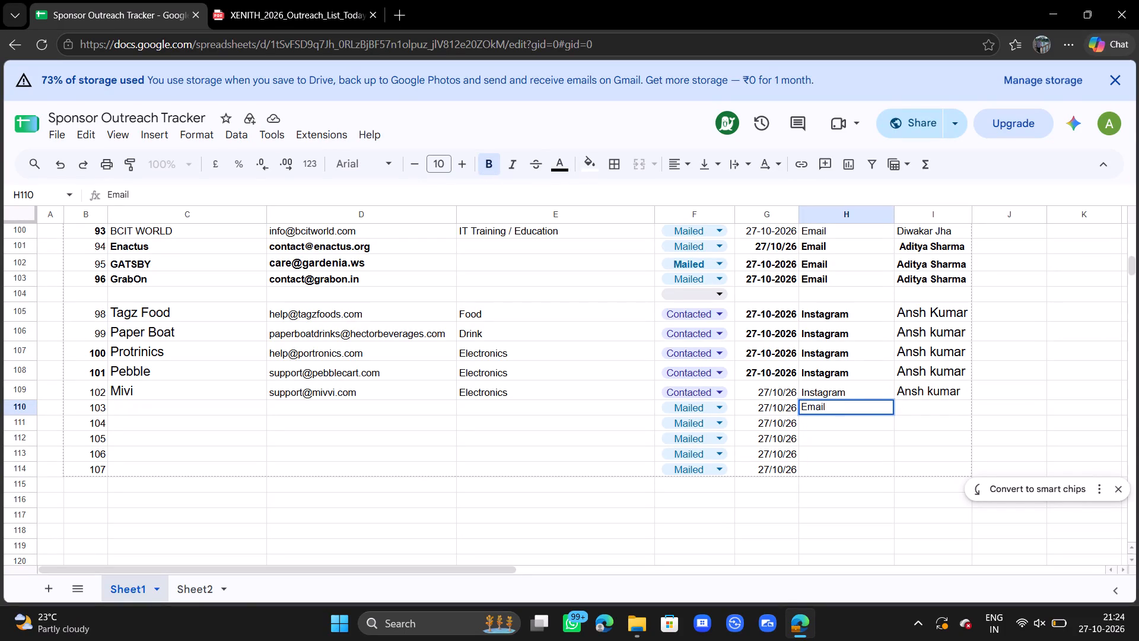
{"action": "double_click", "coordinate": [815, 409]}
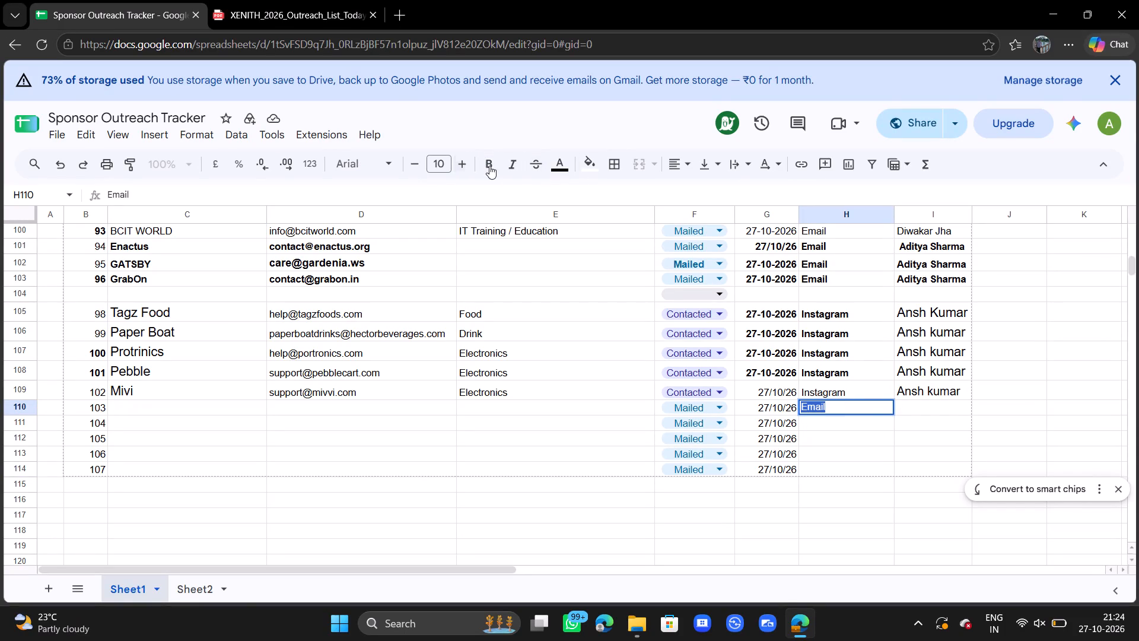
{"action": "left_click", "coordinate": [491, 166]}
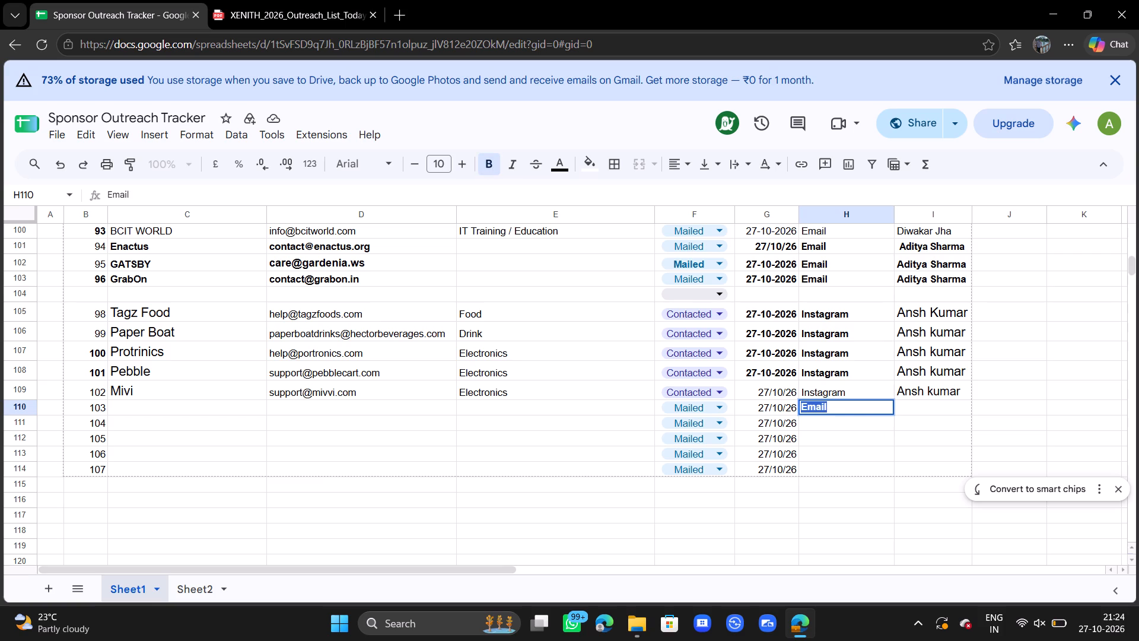
{"action": "left_click", "coordinate": [854, 421]}
Fill the bold Email value from H110 down through H114 for entries 104 to 107.
{"action": "left_click", "coordinate": [854, 412]}
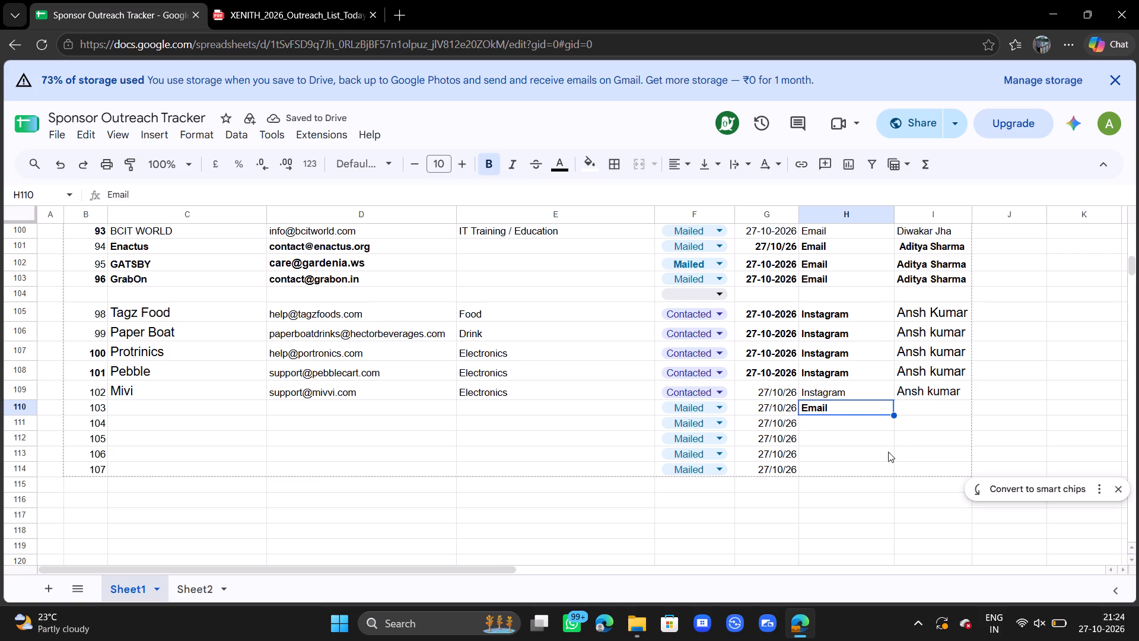
{"action": "double_click", "coordinate": [891, 412]}
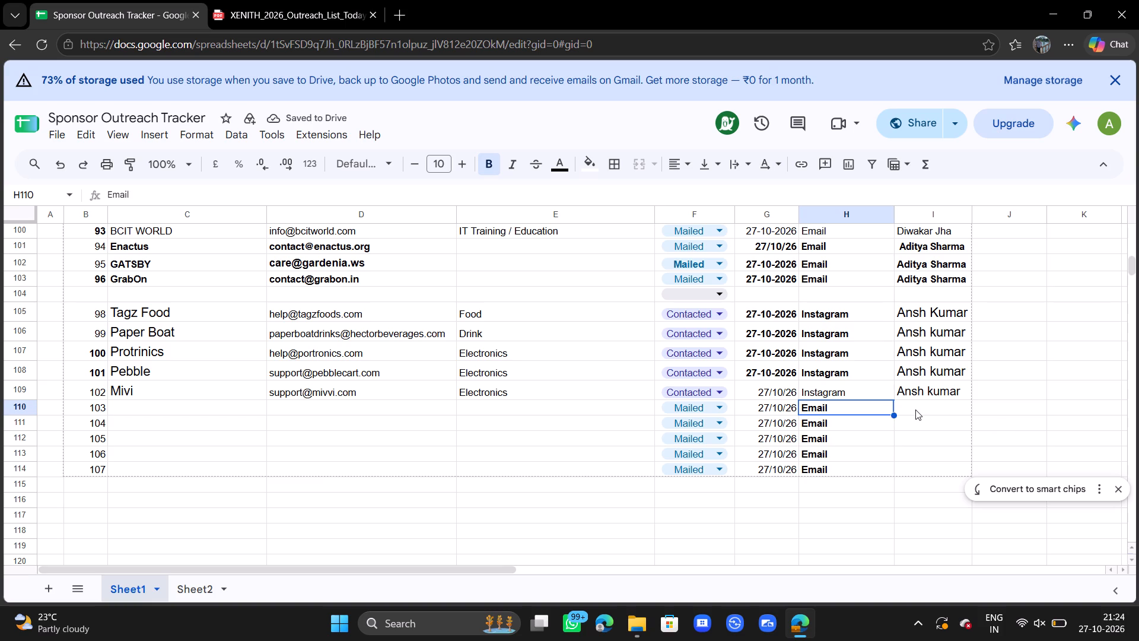
Enter Arpit as the person responsible for entry 103 in cell I110.
{"action": "left_click", "coordinate": [915, 410]}
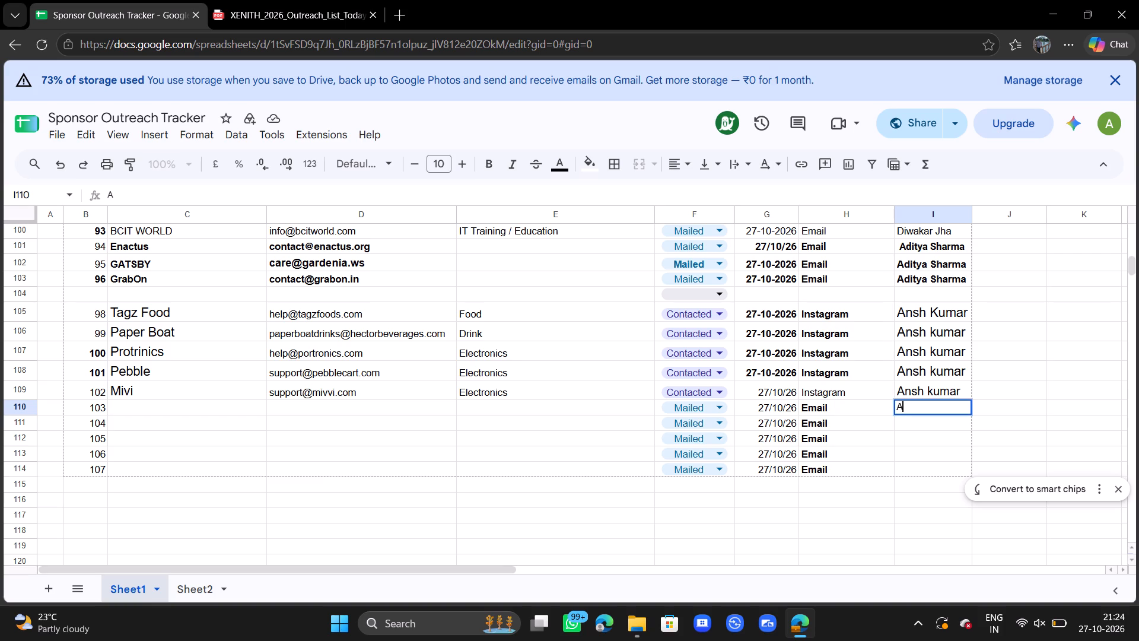
{"action": "type", "text": "rpit"}
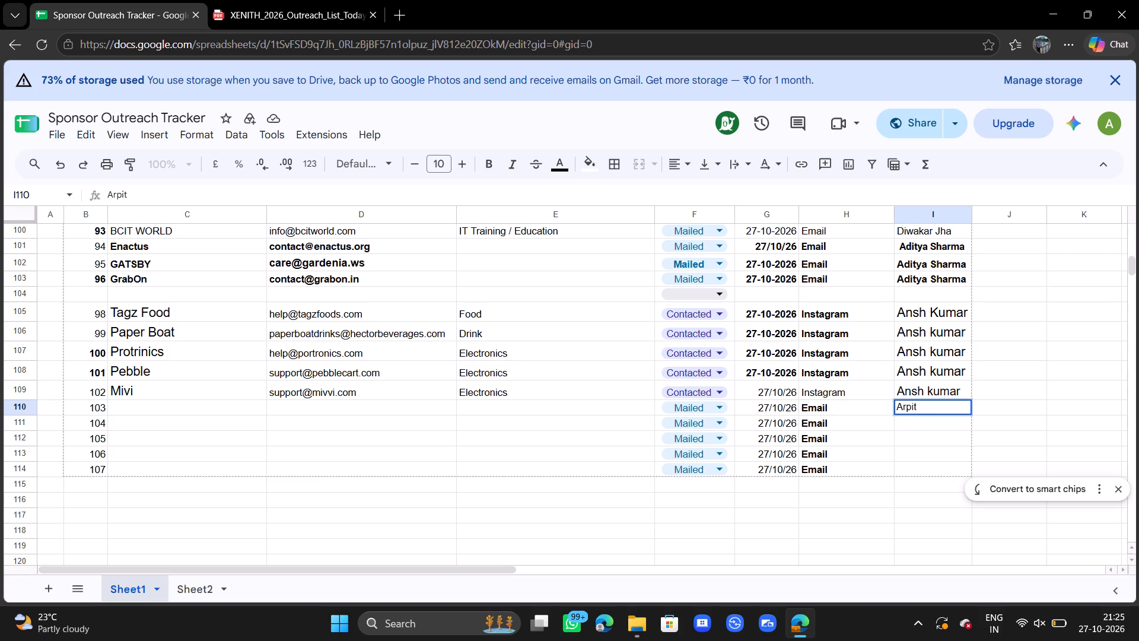
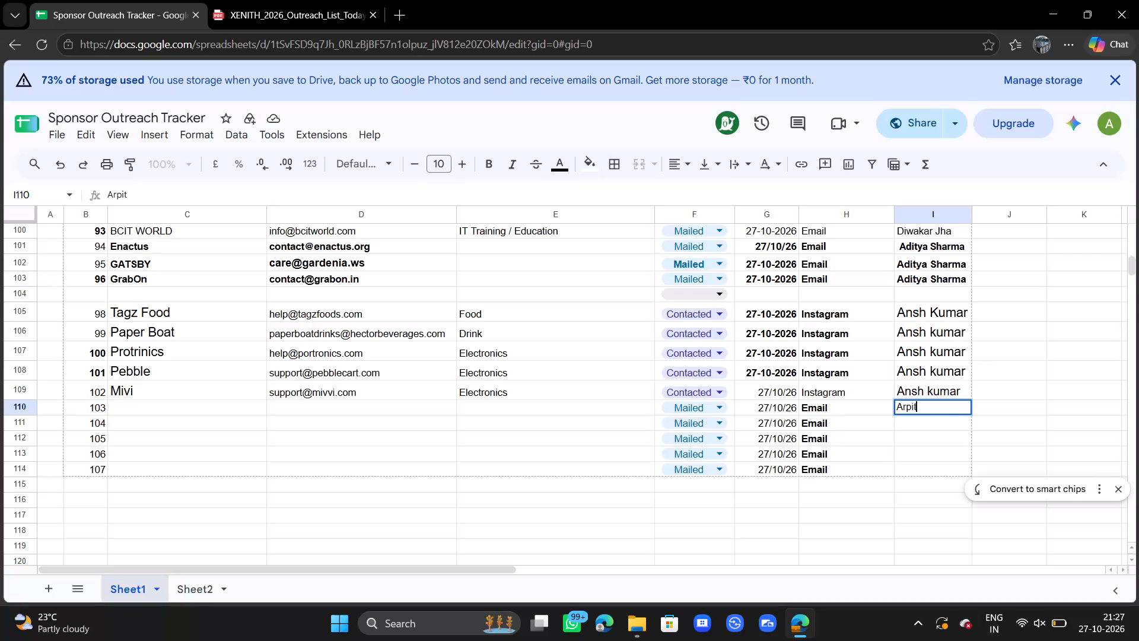
Make the responsible person's name Arpit bold in cell I110 for entry 103.
{"action": "double_click", "coordinate": [918, 404]}
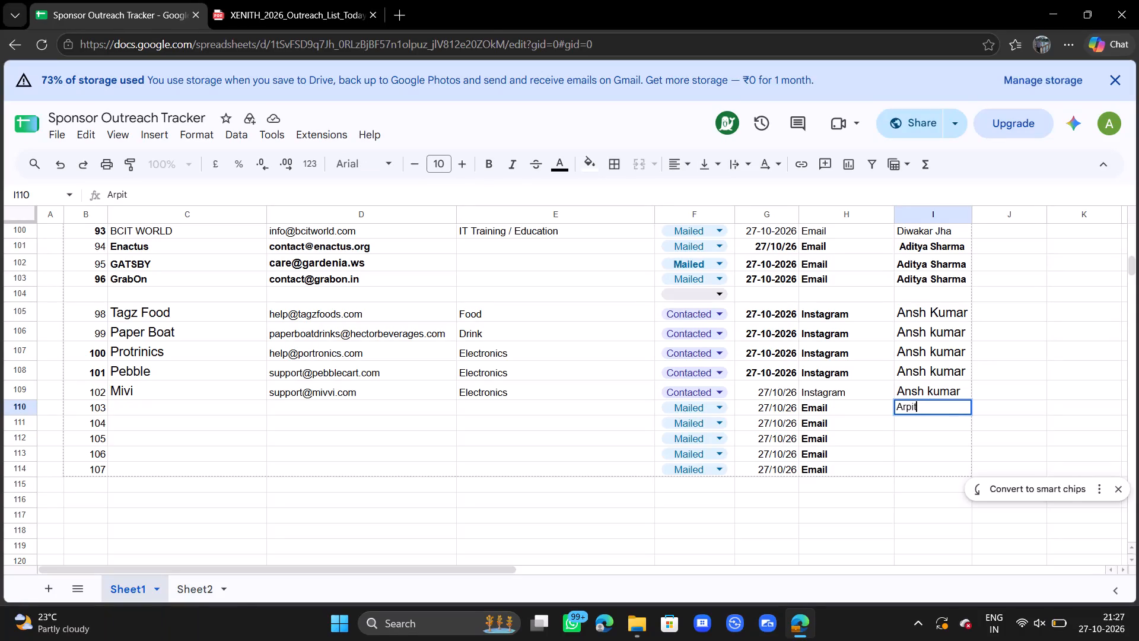
{"action": "double_click", "coordinate": [905, 408]}
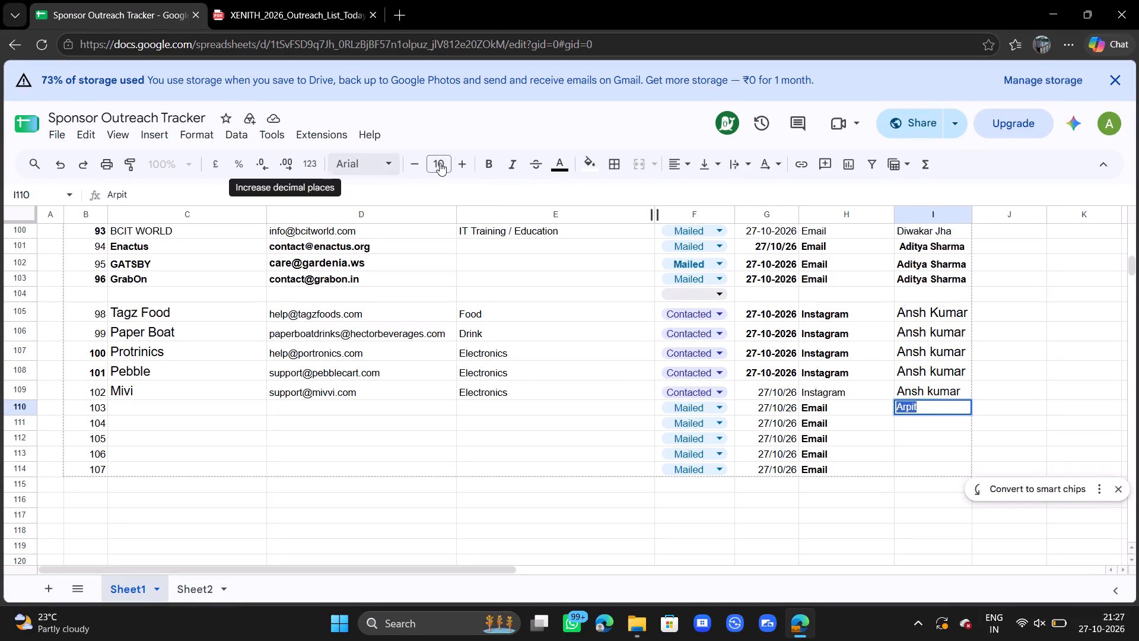
{"action": "left_click", "coordinate": [488, 166]}
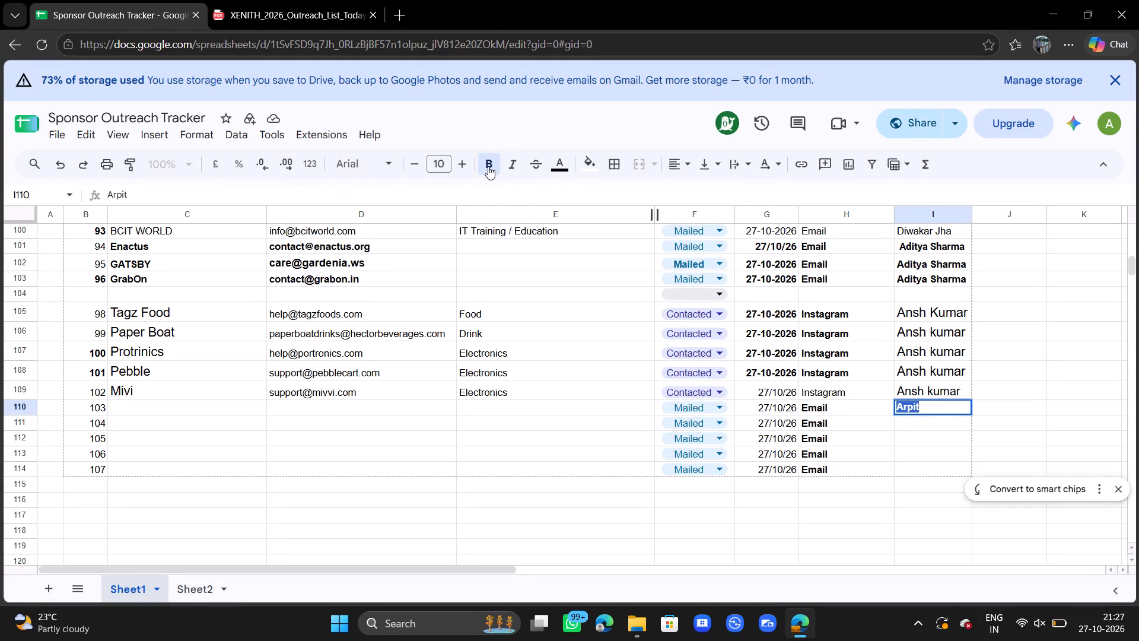
{"action": "left_click", "coordinate": [968, 414]}
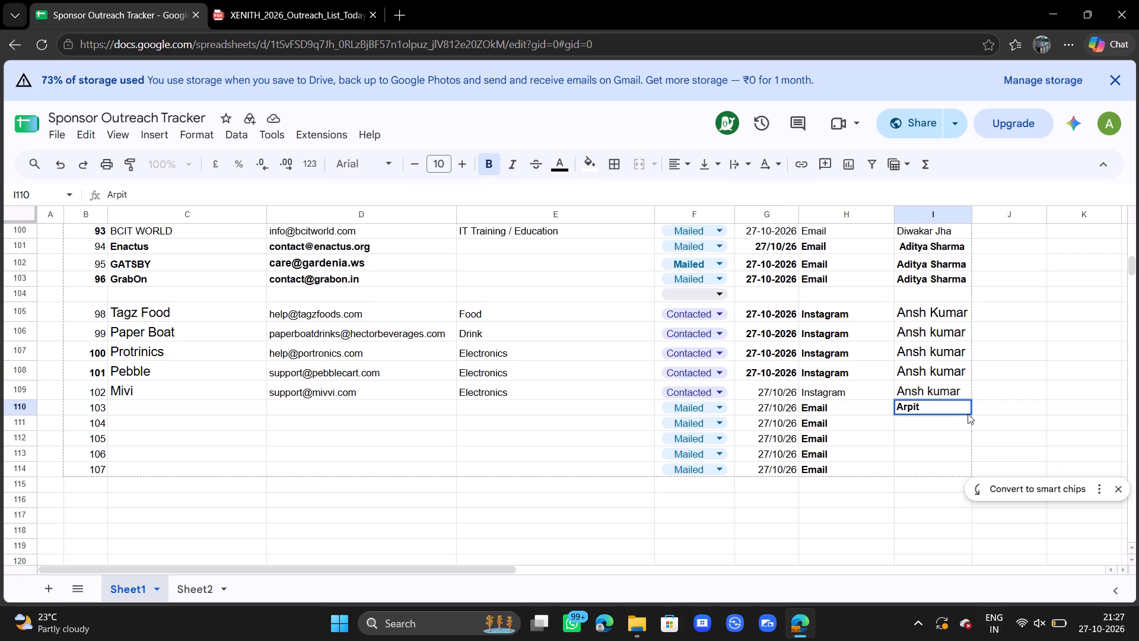
{"action": "left_click", "coordinate": [975, 414]}
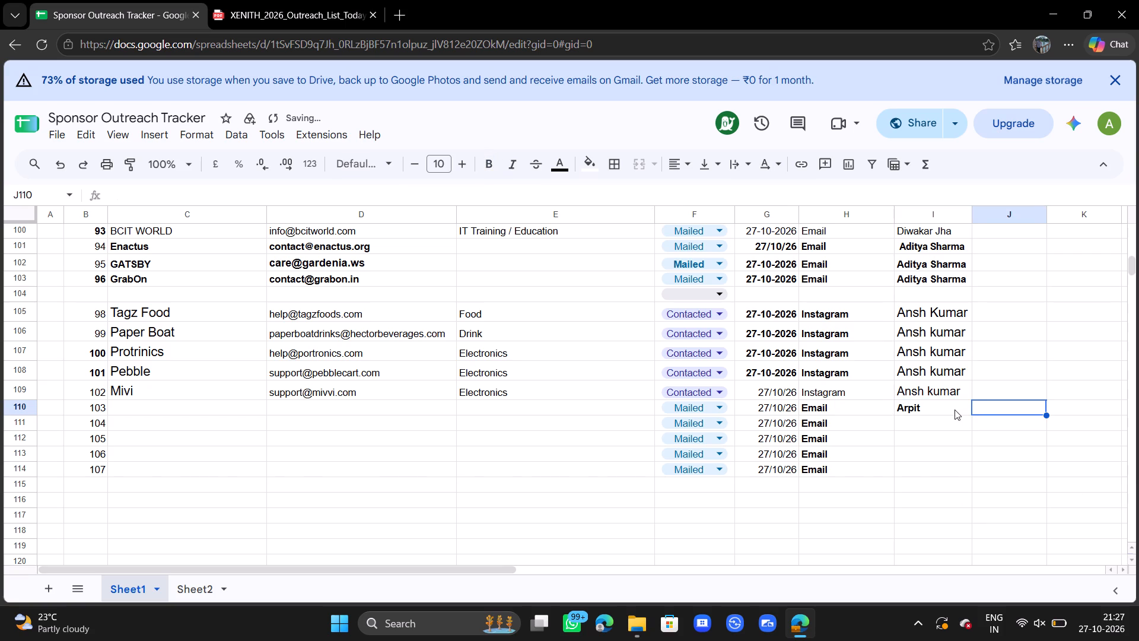
Fill the bold Arpit value from I110 down through I114 for entries 104 to 107.
{"action": "left_click", "coordinate": [955, 410]}
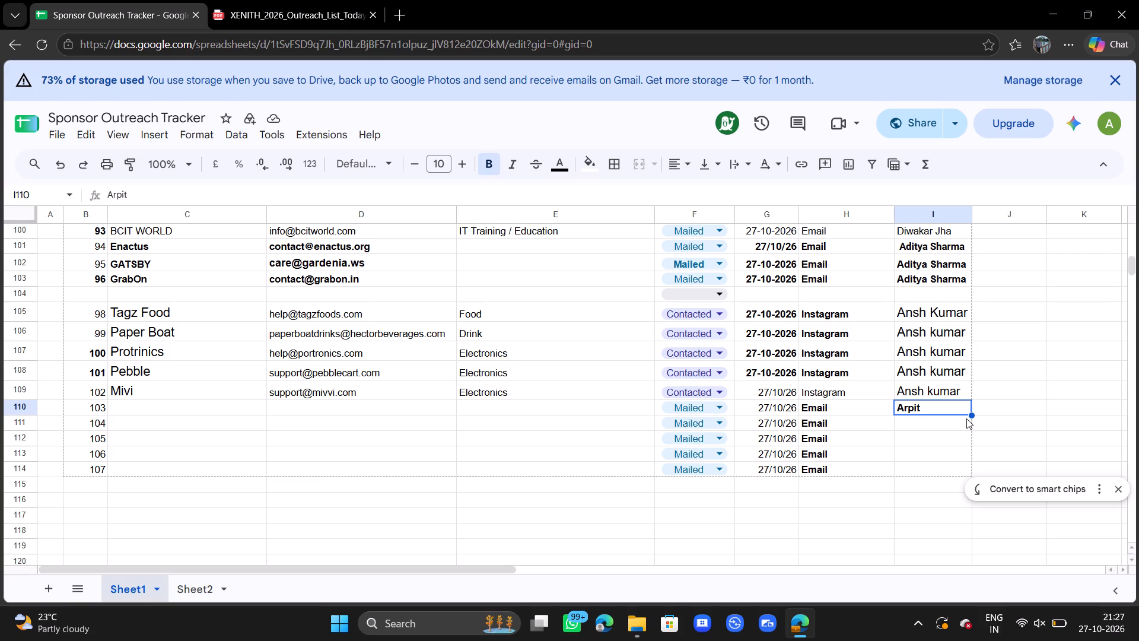
{"action": "left_click_drag", "start_coordinate": [971, 415], "coordinate": [963, 471]}
{"action": "left_click_drag", "start_coordinate": [963, 471], "coordinate": [965, 472]}
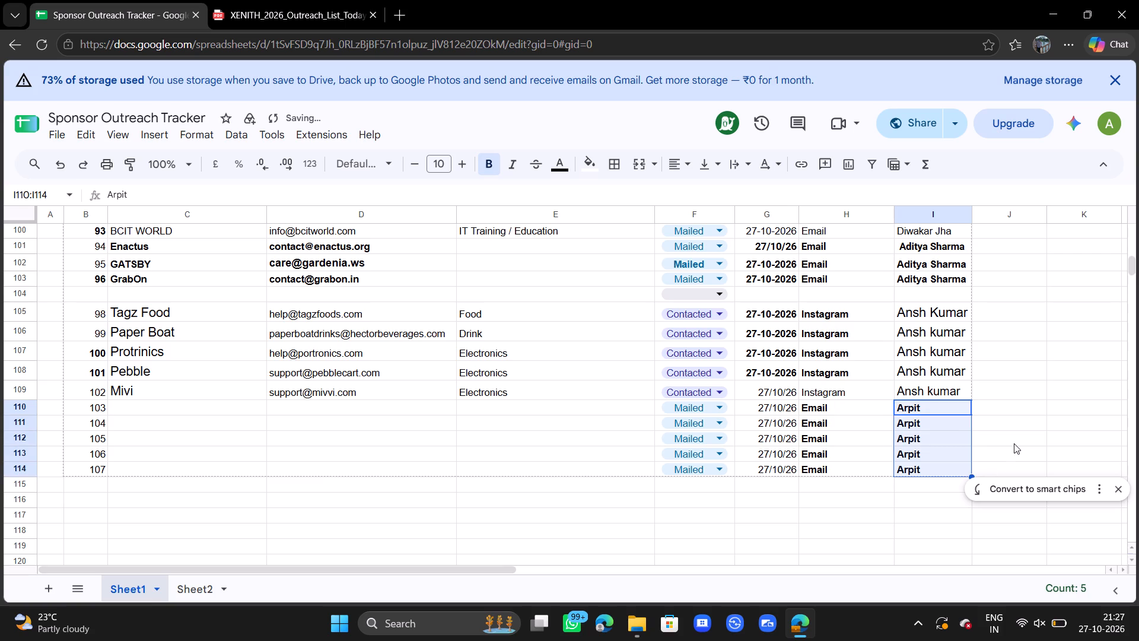
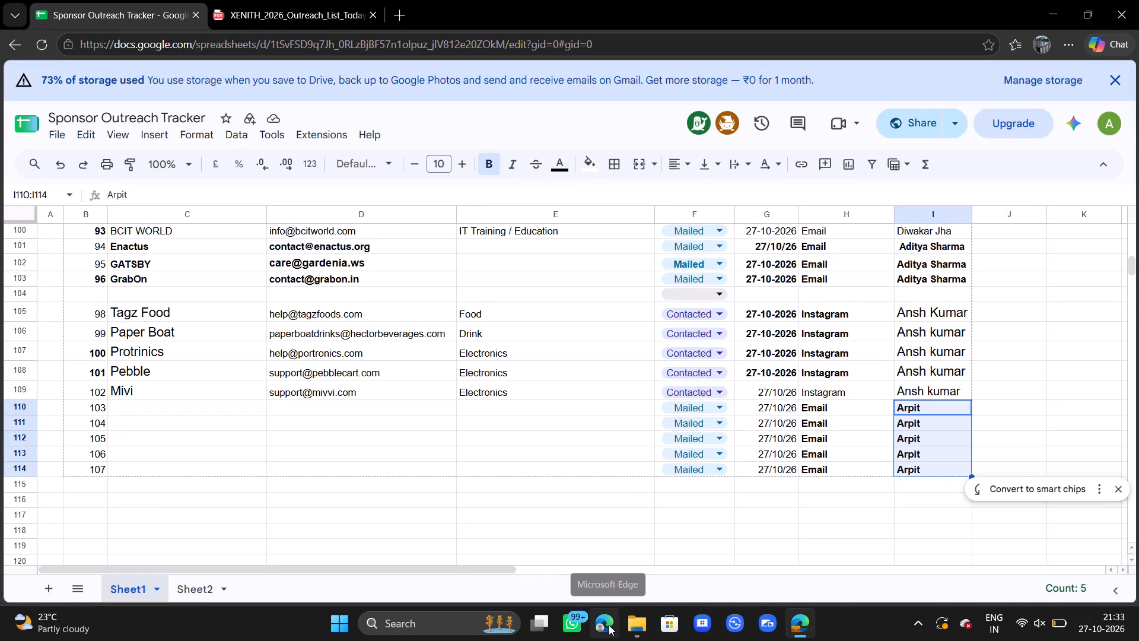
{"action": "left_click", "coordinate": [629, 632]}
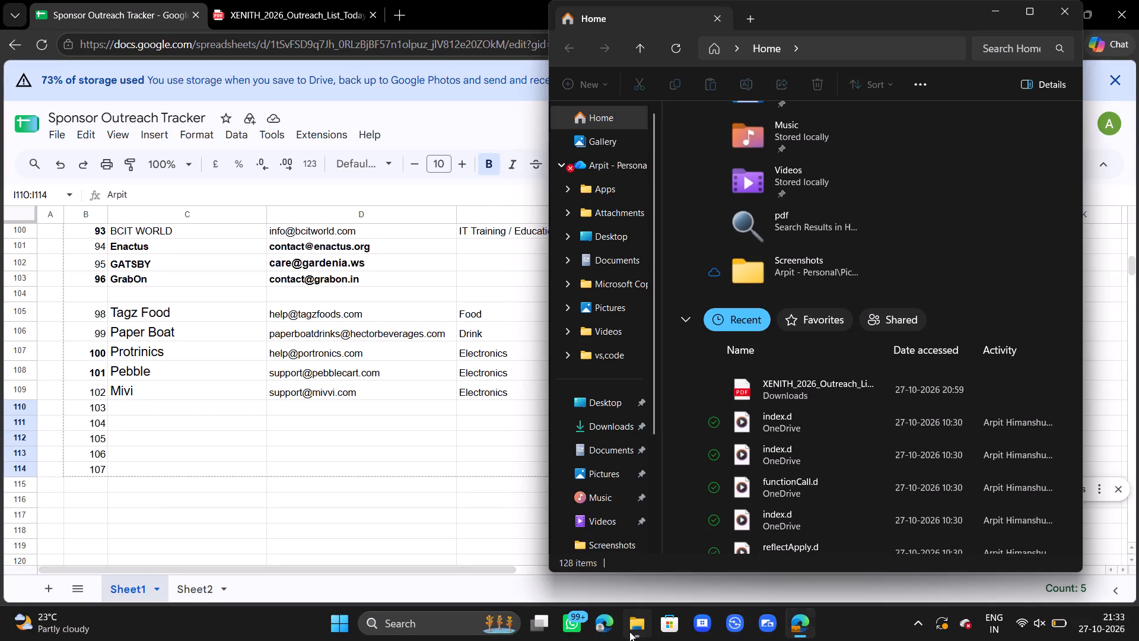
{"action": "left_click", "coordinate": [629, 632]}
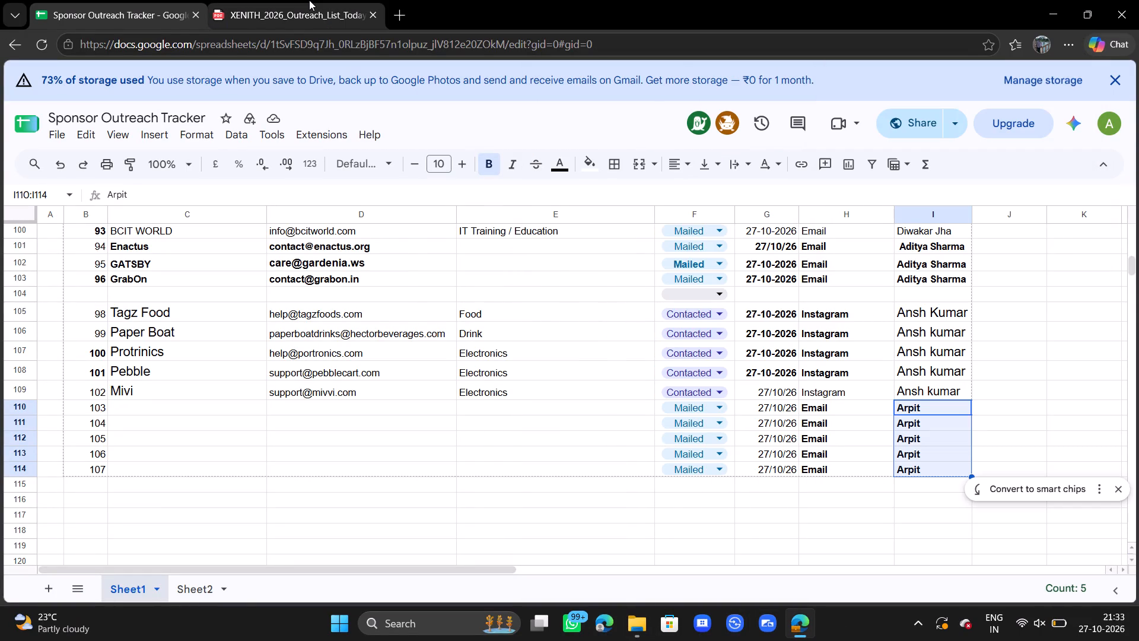
{"action": "left_click", "coordinate": [309, 0]}
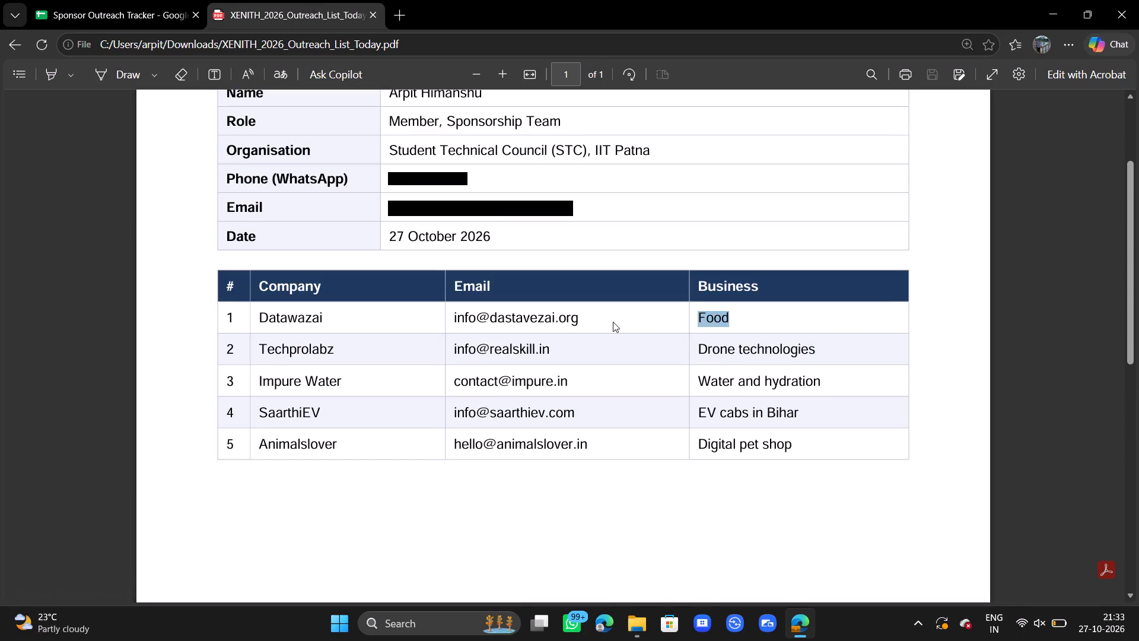
{"action": "left_click_drag", "start_coordinate": [609, 322], "coordinate": [483, 314]}
{"action": "left_click", "coordinate": [483, 314]}
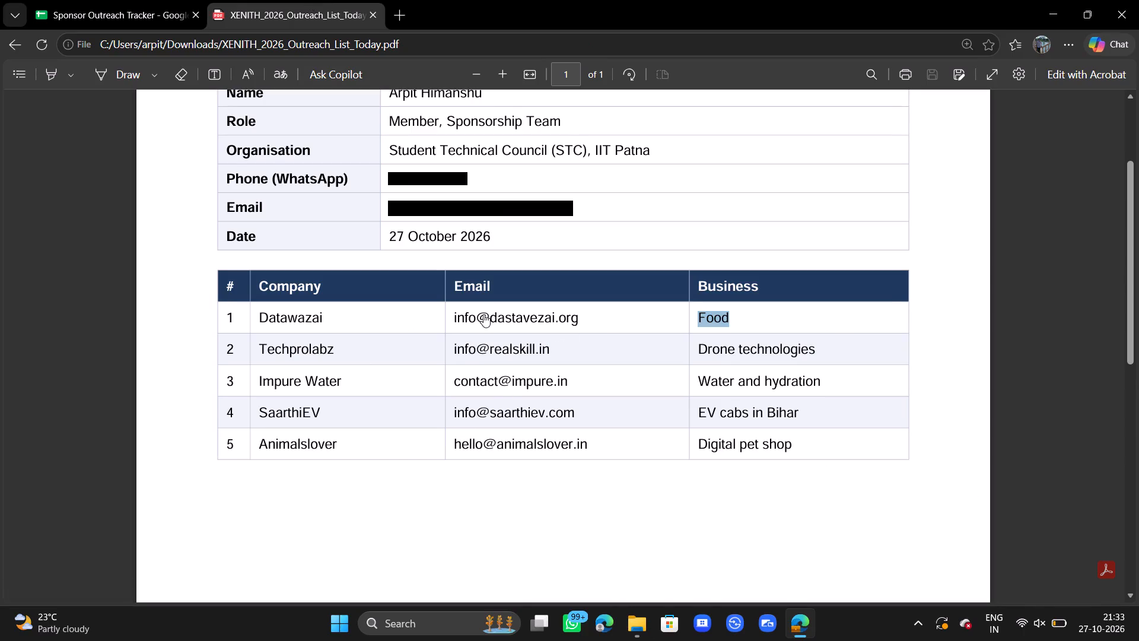
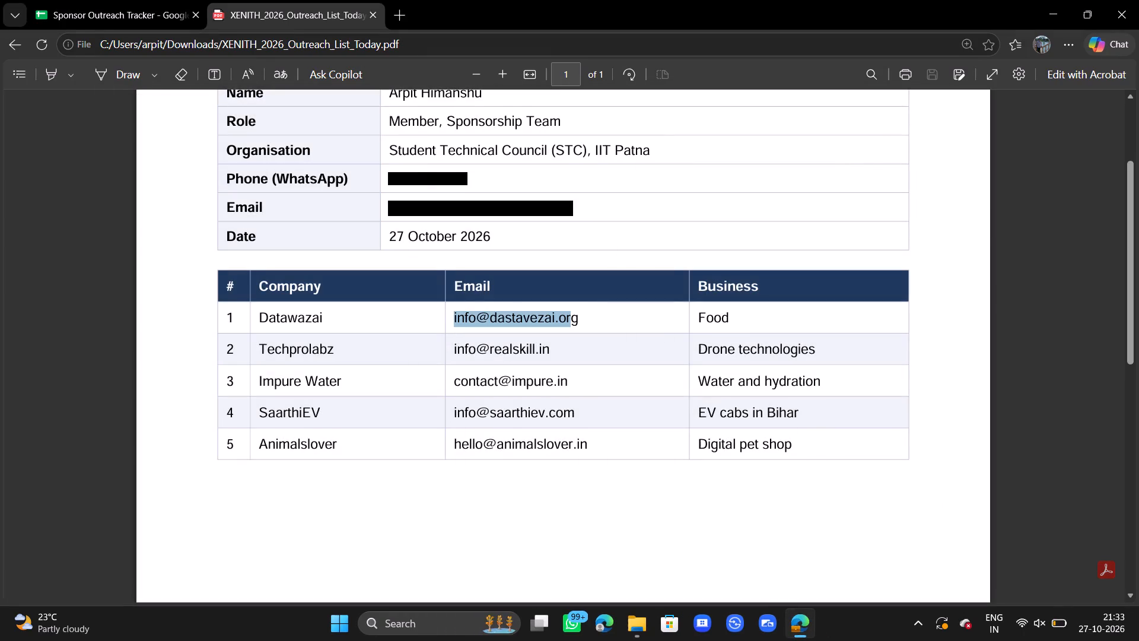
Copy Datawazai's full email address from the PDF list into cell D110 of the tracker for entry 103.
{"action": "left_click_drag", "start_coordinate": [596, 304], "coordinate": [585, 326]}
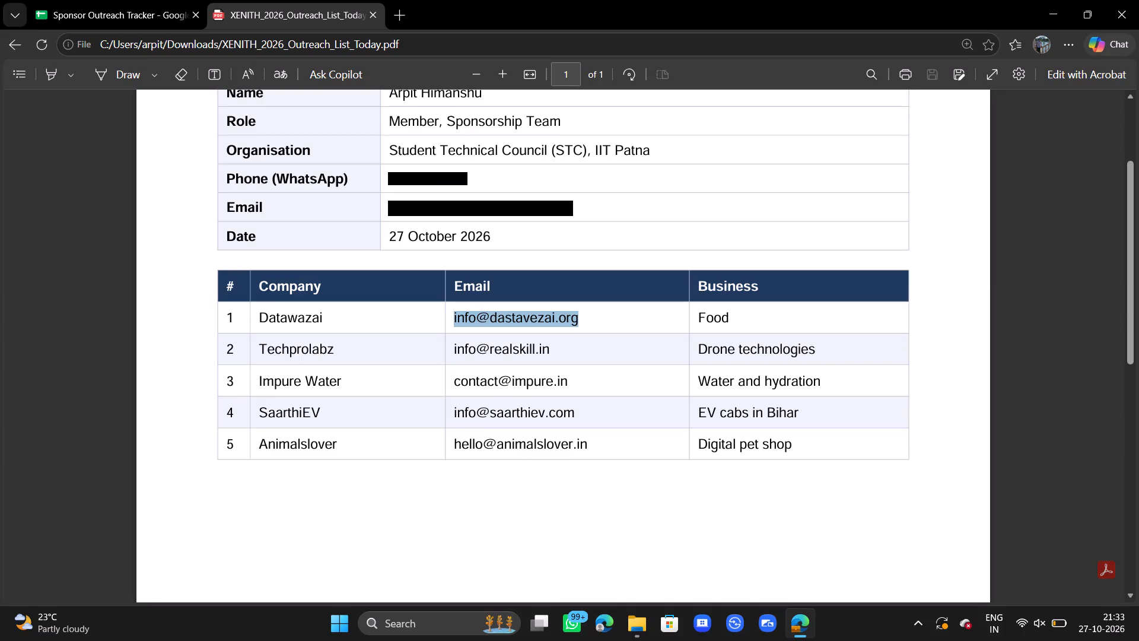
{"action": "left_click_drag", "start_coordinate": [585, 326], "coordinate": [584, 326]}
{"action": "key", "text": "ctrl+c"}
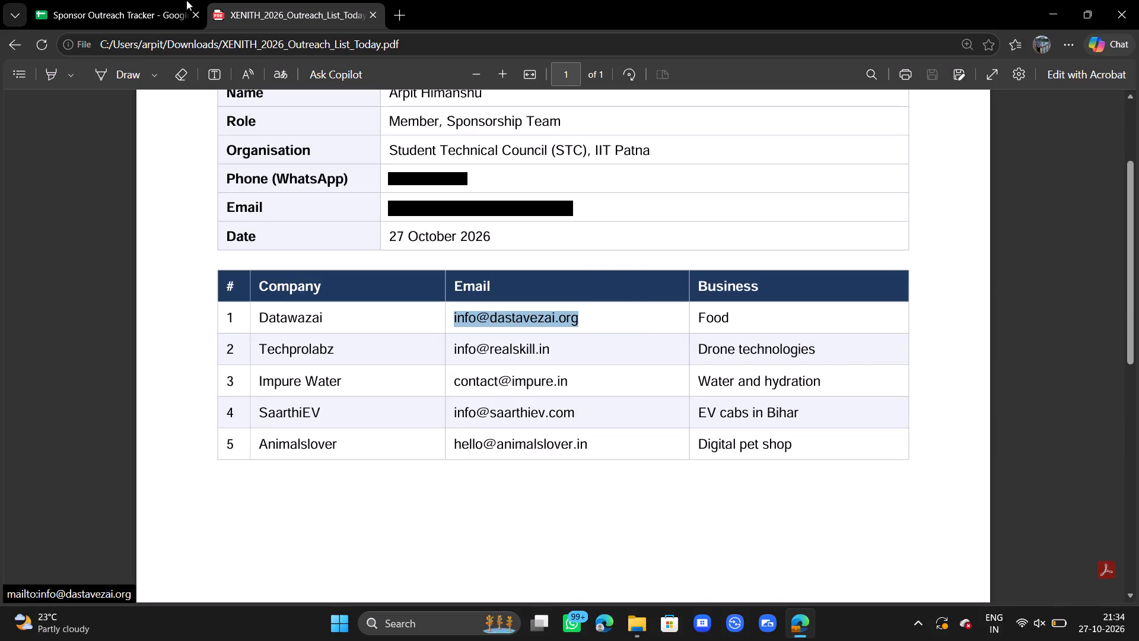
{"action": "left_click", "coordinate": [145, 0]}
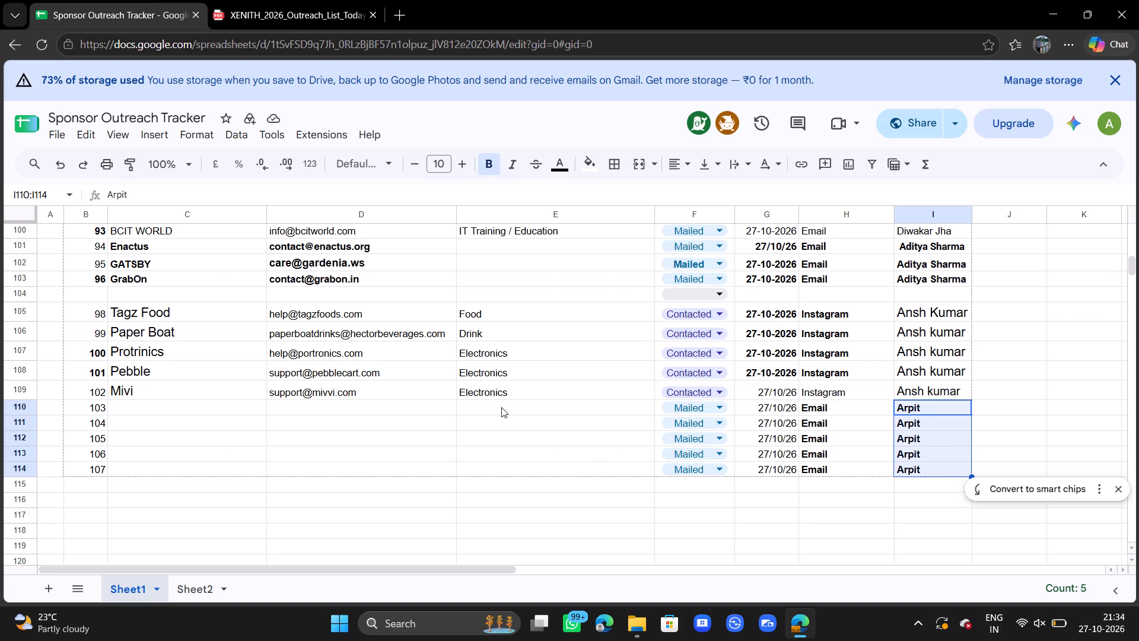
{"action": "left_click", "coordinate": [504, 404]}
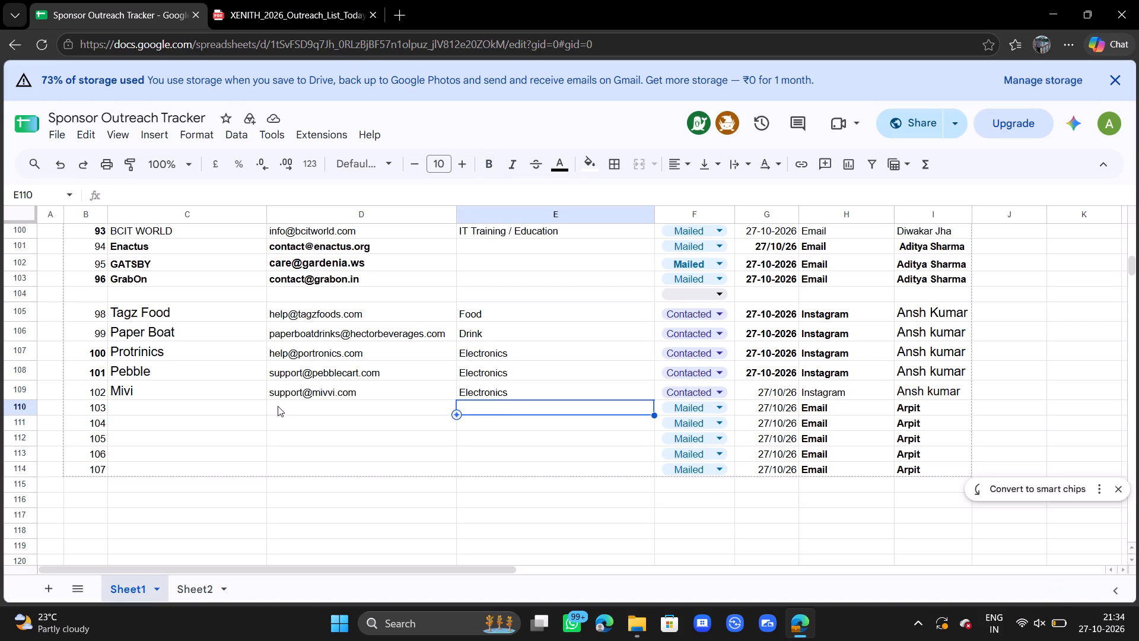
{"action": "left_click", "coordinate": [279, 406]}
{"action": "key", "text": "ctrl+v"}
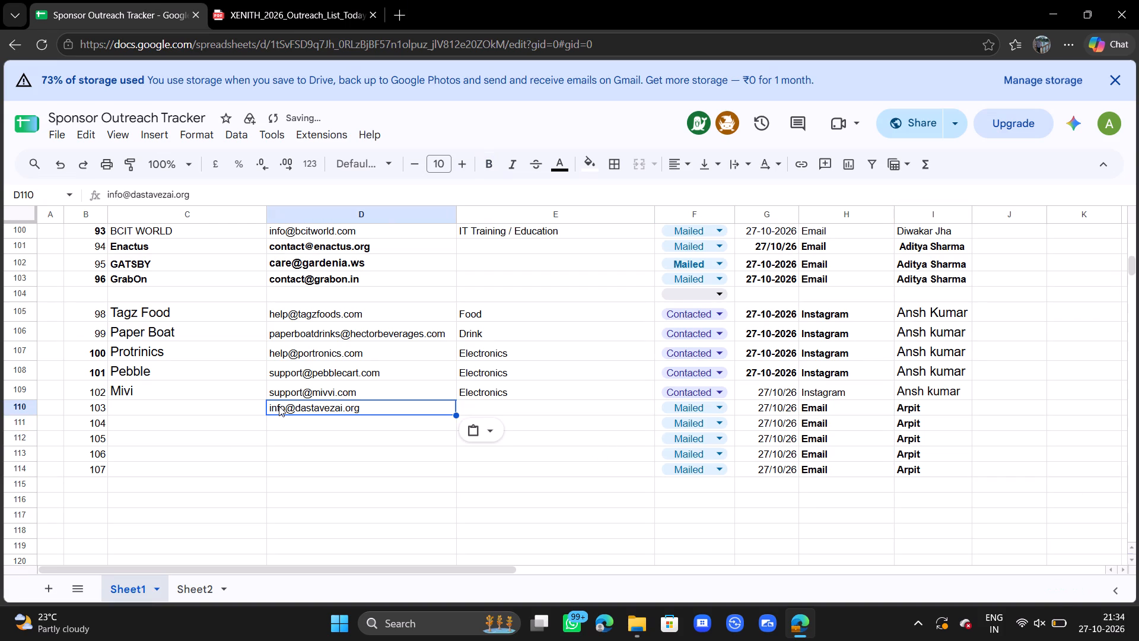
{"action": "left_click", "coordinate": [260, 0]}
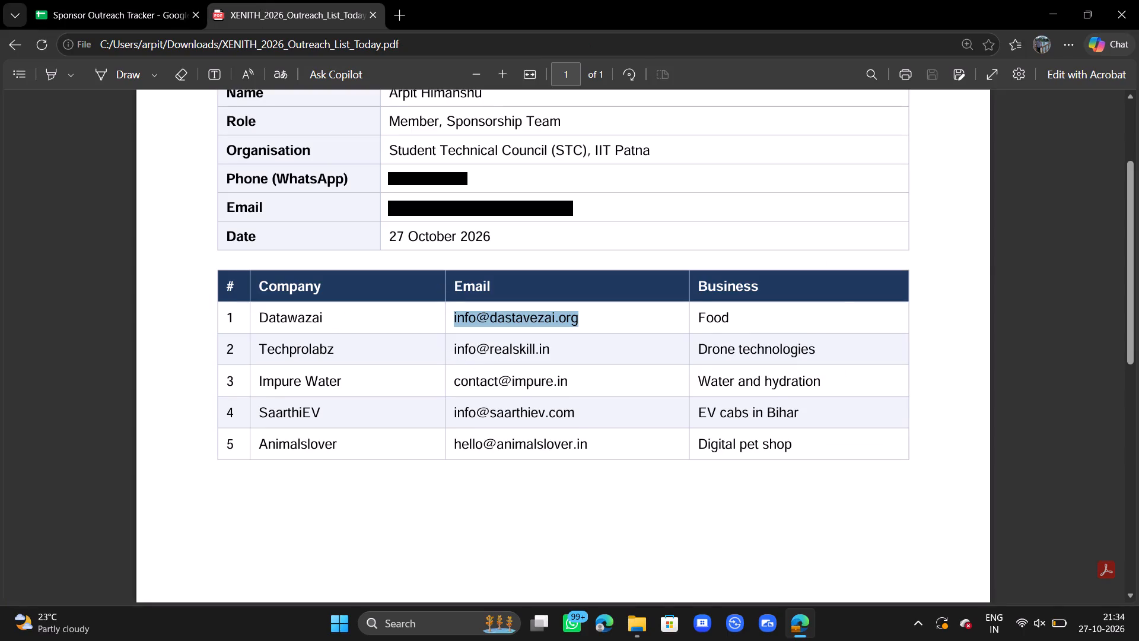
{"action": "left_click_drag", "start_coordinate": [444, 348], "coordinate": [569, 348]}
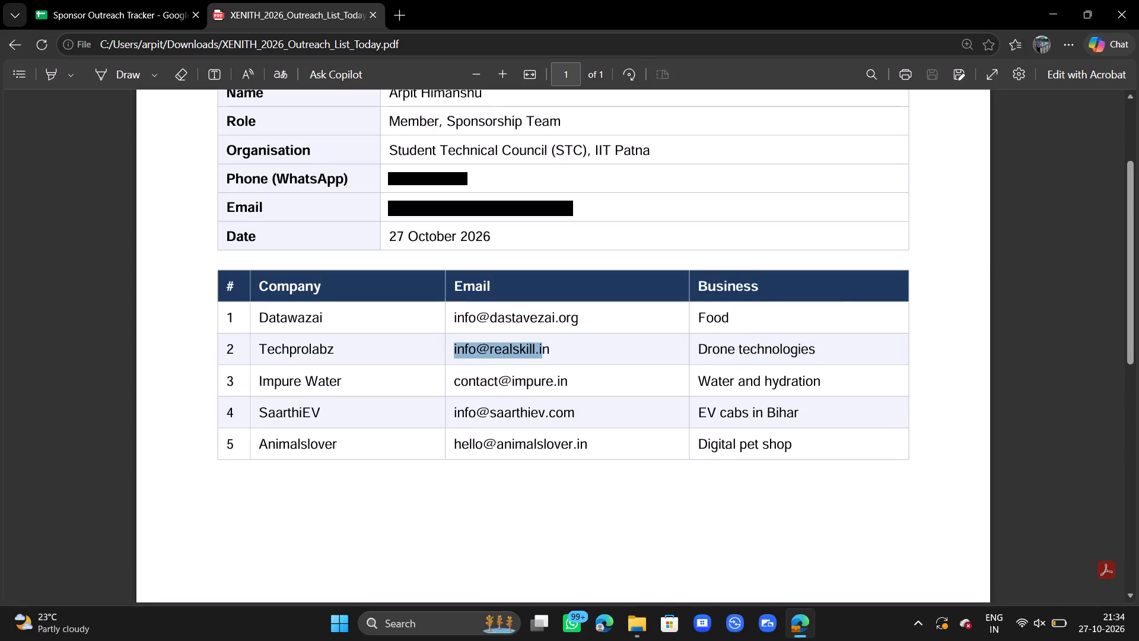
{"action": "left_click_drag", "start_coordinate": [569, 348], "coordinate": [558, 347]}
{"action": "key", "text": "ctrl+c"}
{"action": "left_click", "coordinate": [98, 14]}
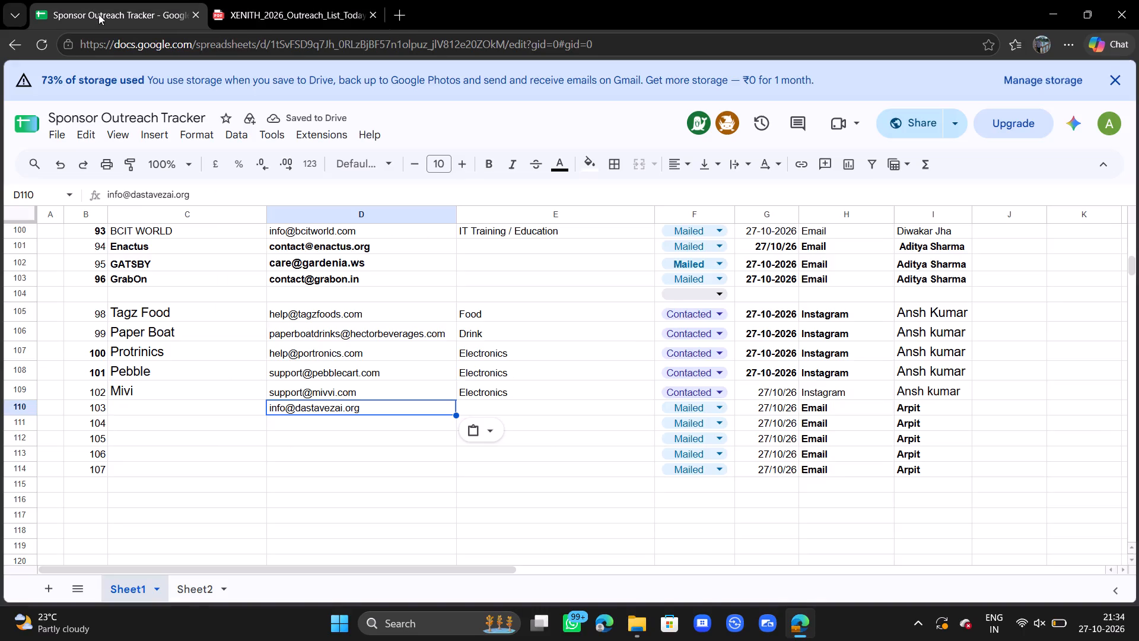
{"action": "left_click", "coordinate": [400, 418]}
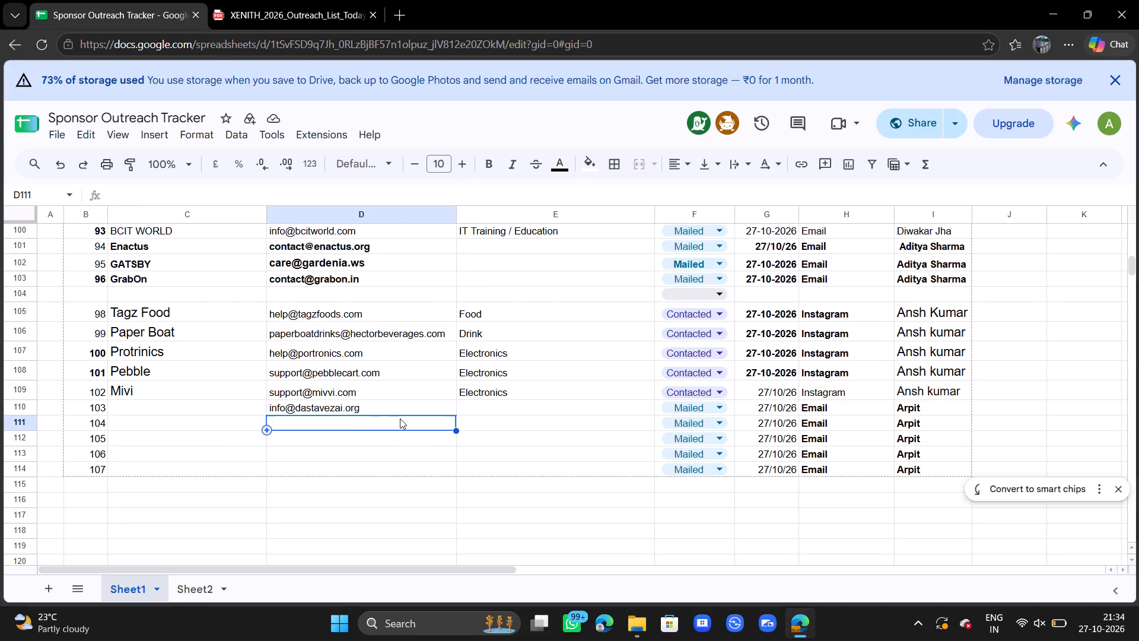
{"action": "key", "text": "ctrl+v"}
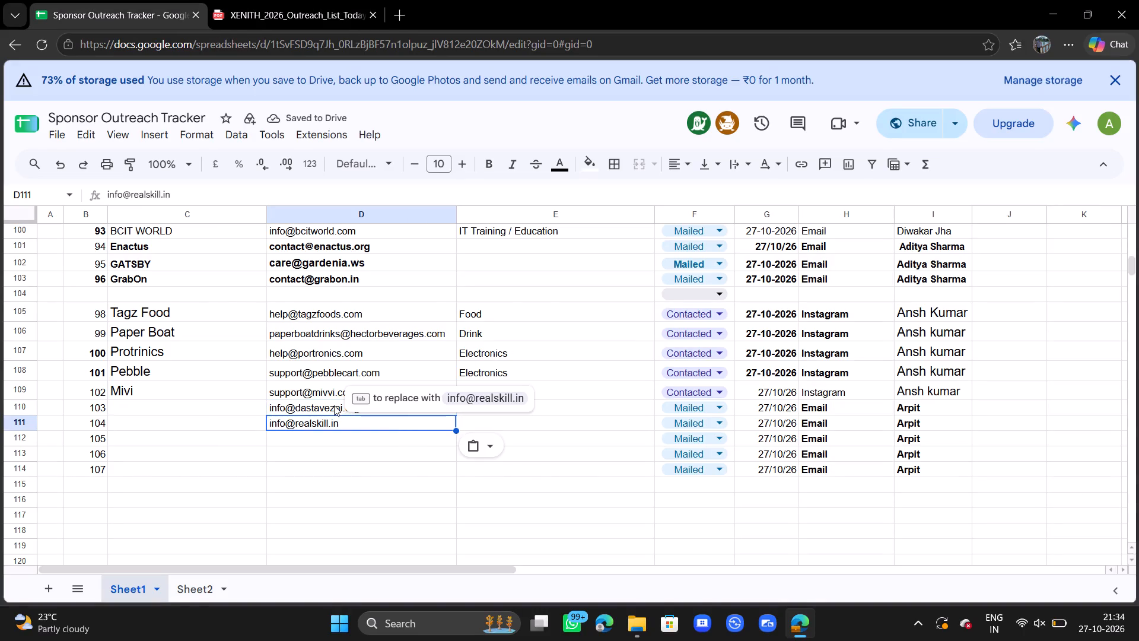
{"action": "left_click", "coordinate": [448, 396]}
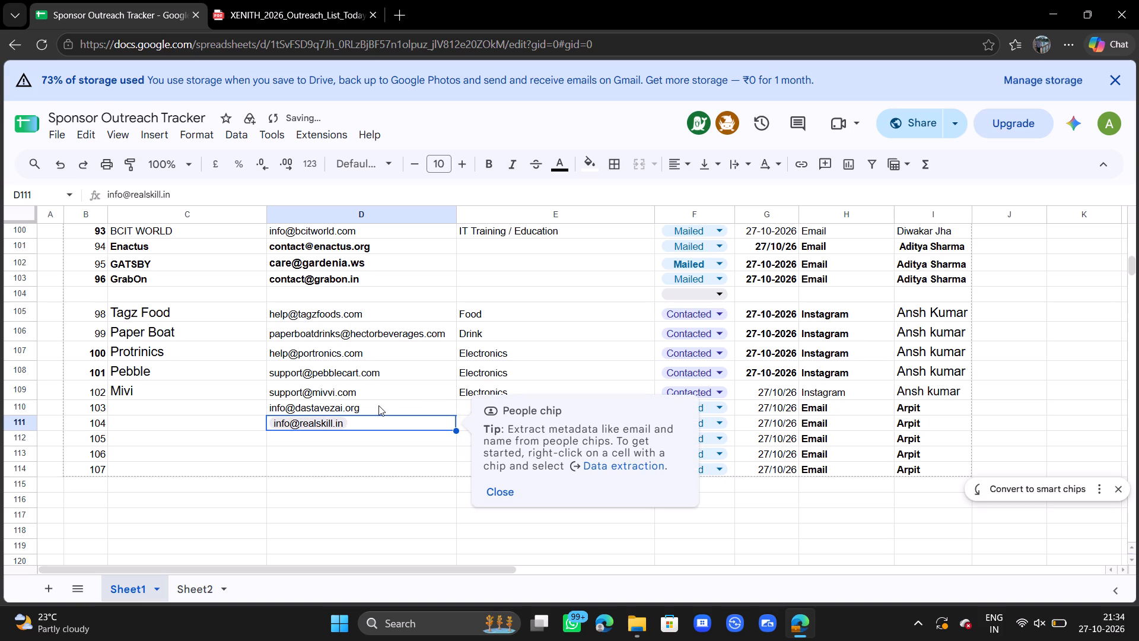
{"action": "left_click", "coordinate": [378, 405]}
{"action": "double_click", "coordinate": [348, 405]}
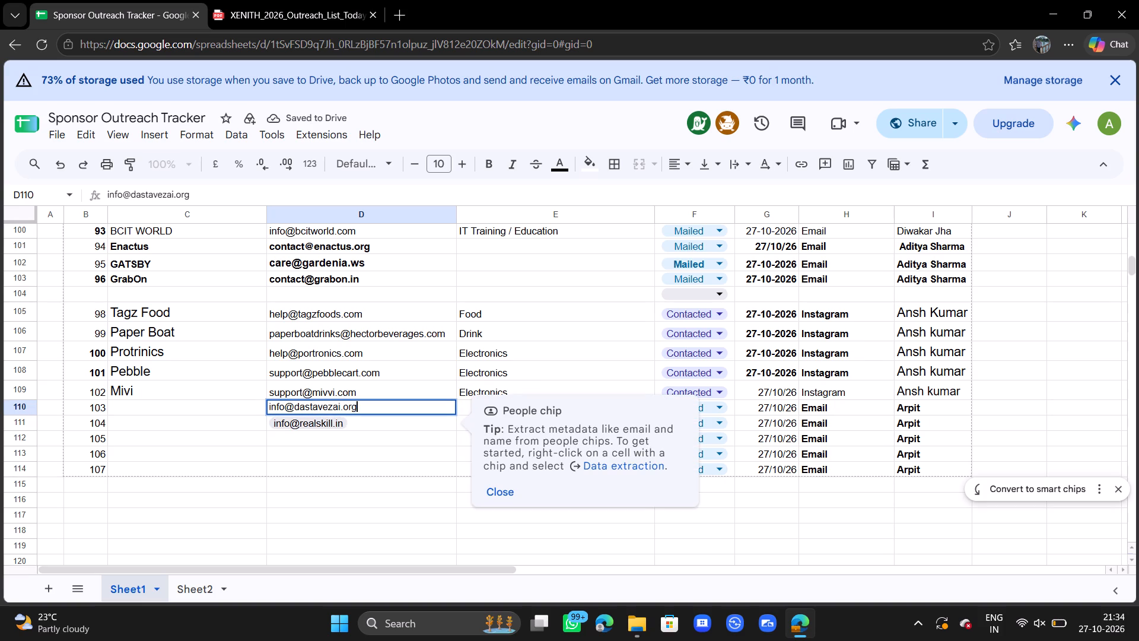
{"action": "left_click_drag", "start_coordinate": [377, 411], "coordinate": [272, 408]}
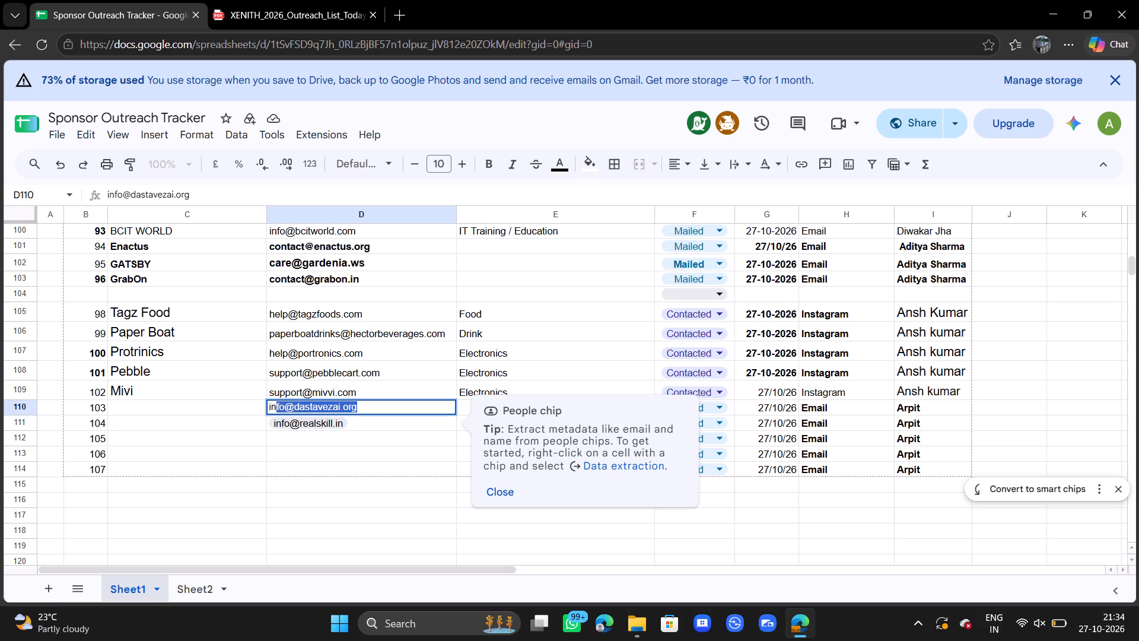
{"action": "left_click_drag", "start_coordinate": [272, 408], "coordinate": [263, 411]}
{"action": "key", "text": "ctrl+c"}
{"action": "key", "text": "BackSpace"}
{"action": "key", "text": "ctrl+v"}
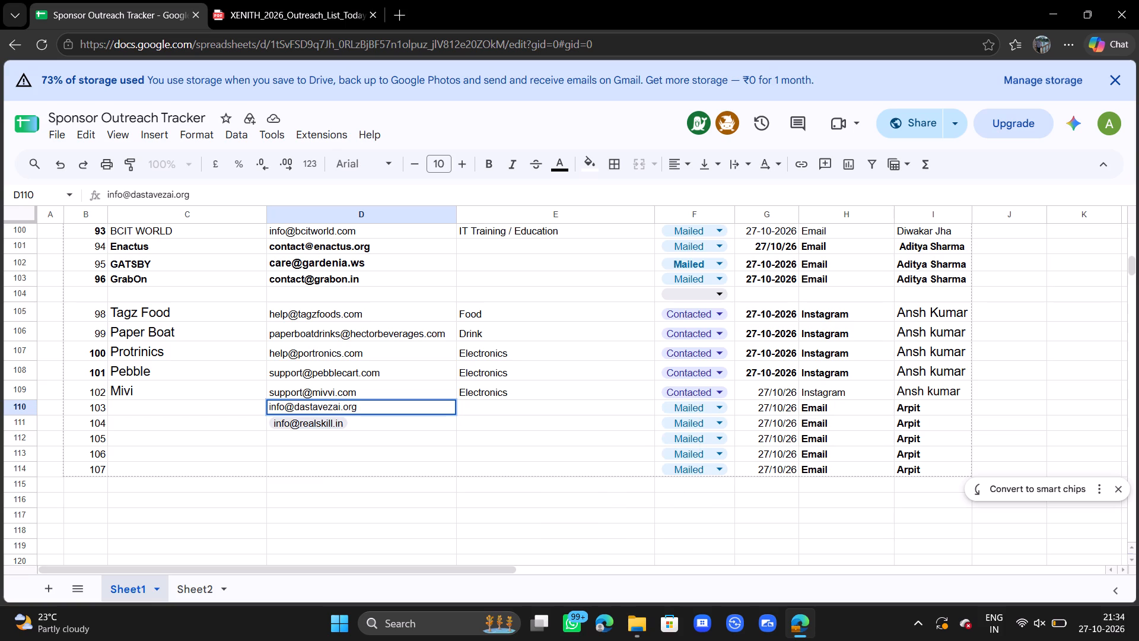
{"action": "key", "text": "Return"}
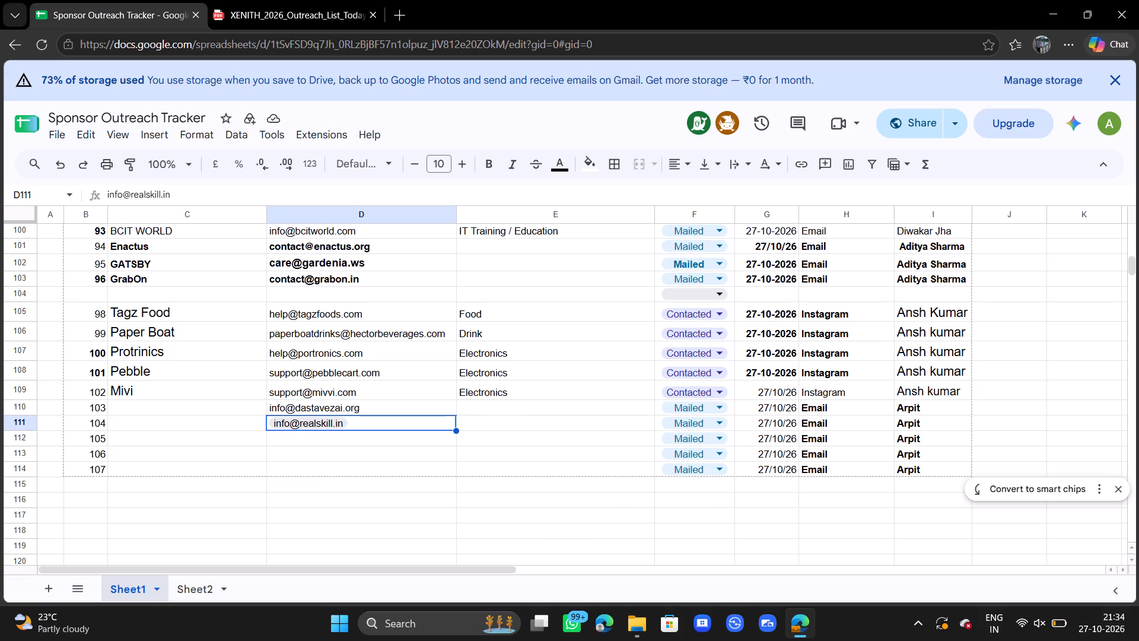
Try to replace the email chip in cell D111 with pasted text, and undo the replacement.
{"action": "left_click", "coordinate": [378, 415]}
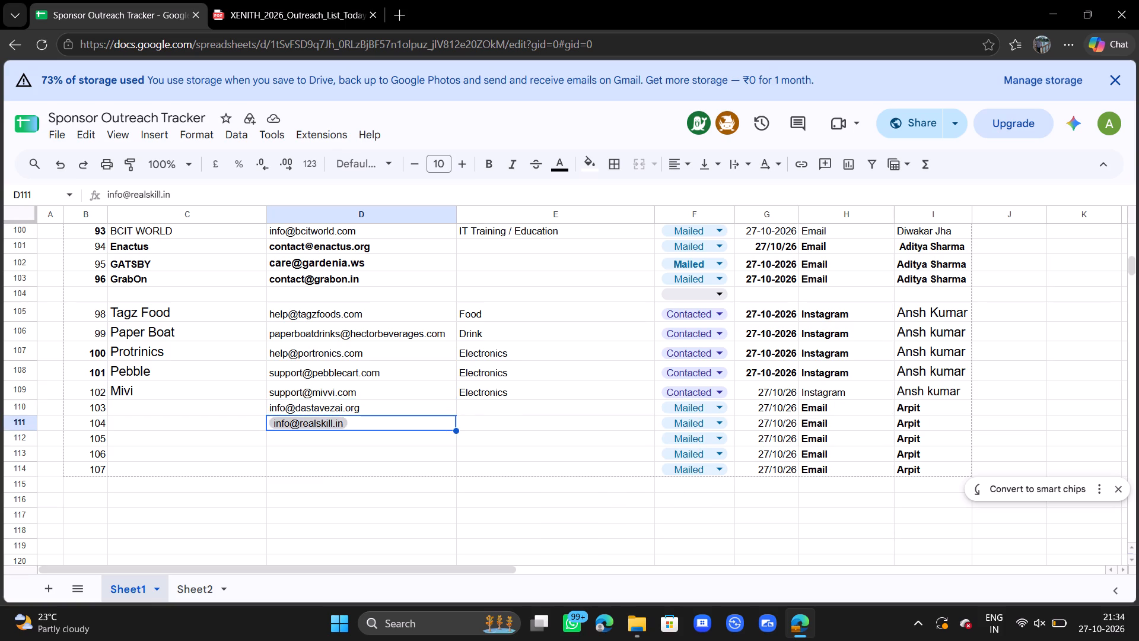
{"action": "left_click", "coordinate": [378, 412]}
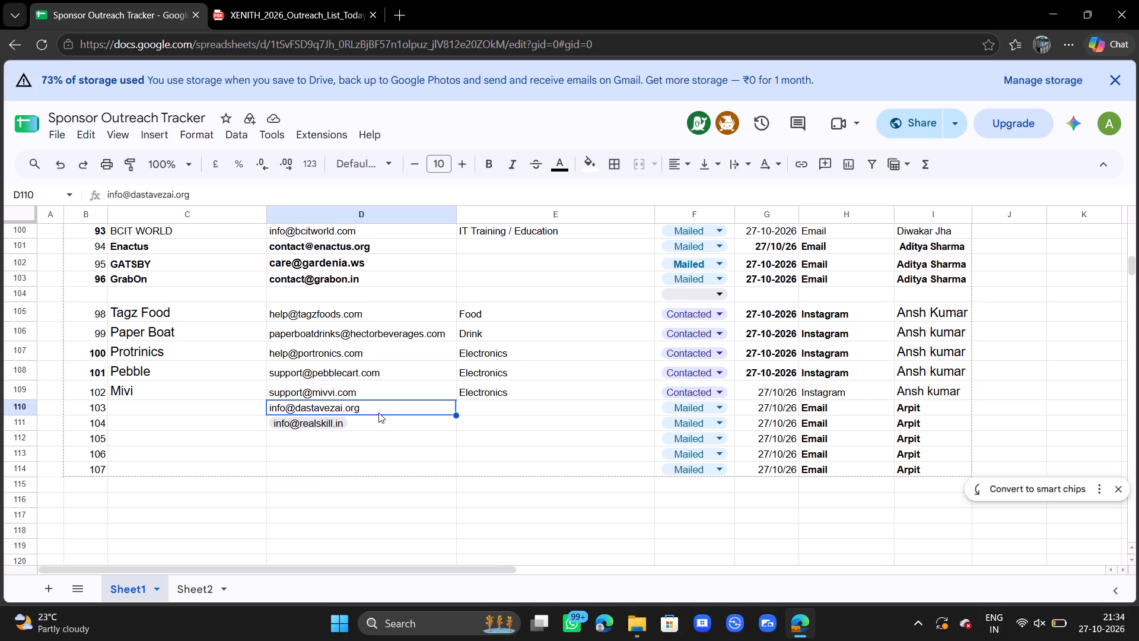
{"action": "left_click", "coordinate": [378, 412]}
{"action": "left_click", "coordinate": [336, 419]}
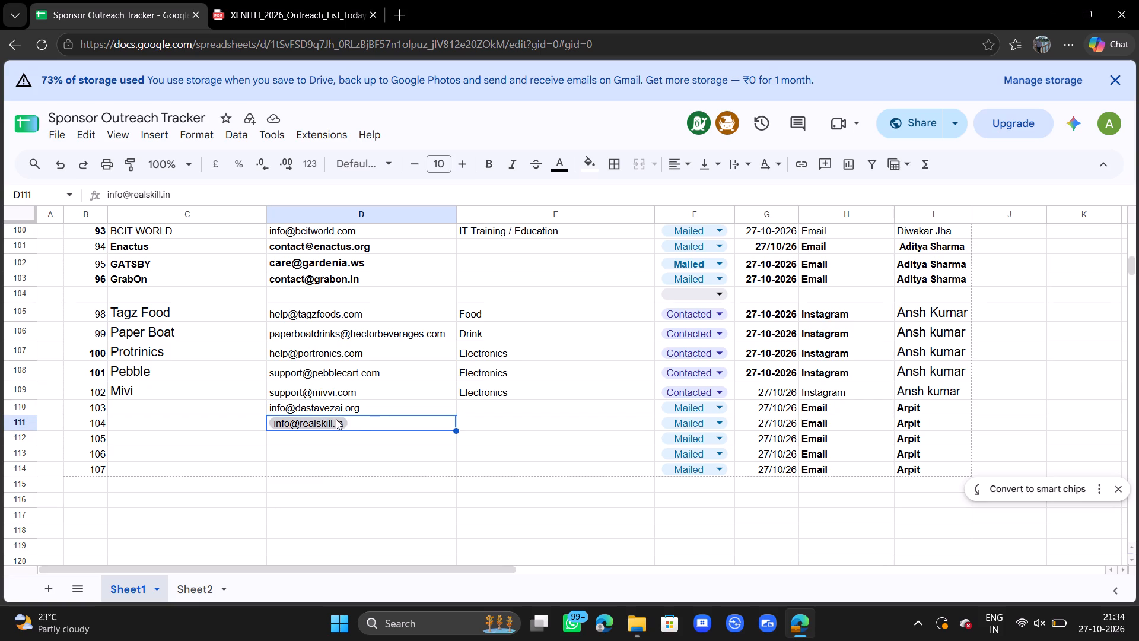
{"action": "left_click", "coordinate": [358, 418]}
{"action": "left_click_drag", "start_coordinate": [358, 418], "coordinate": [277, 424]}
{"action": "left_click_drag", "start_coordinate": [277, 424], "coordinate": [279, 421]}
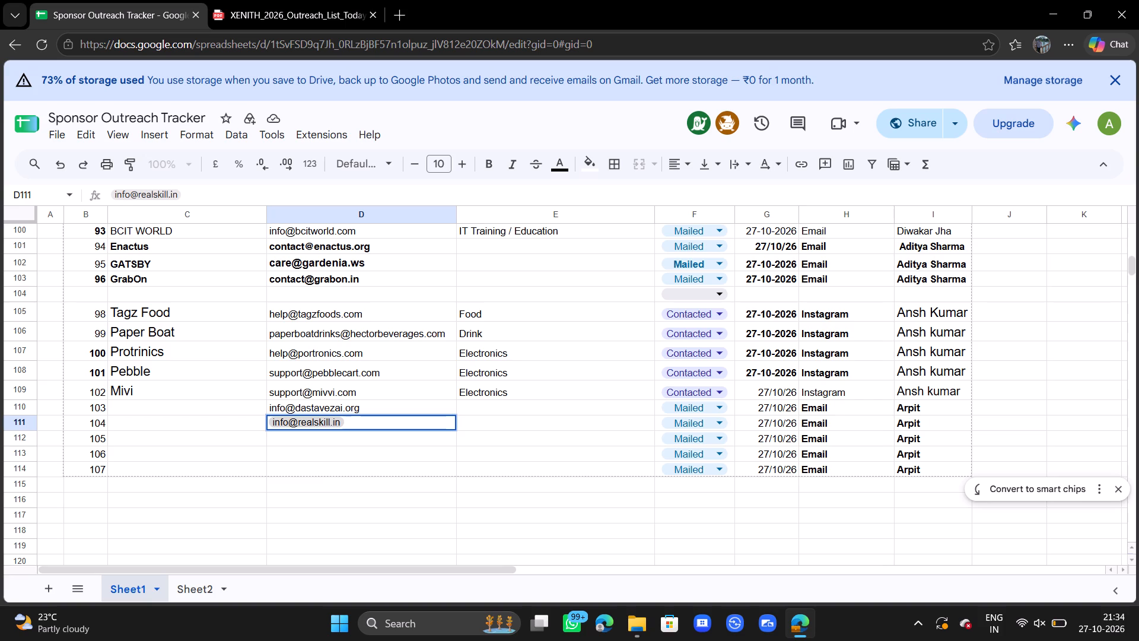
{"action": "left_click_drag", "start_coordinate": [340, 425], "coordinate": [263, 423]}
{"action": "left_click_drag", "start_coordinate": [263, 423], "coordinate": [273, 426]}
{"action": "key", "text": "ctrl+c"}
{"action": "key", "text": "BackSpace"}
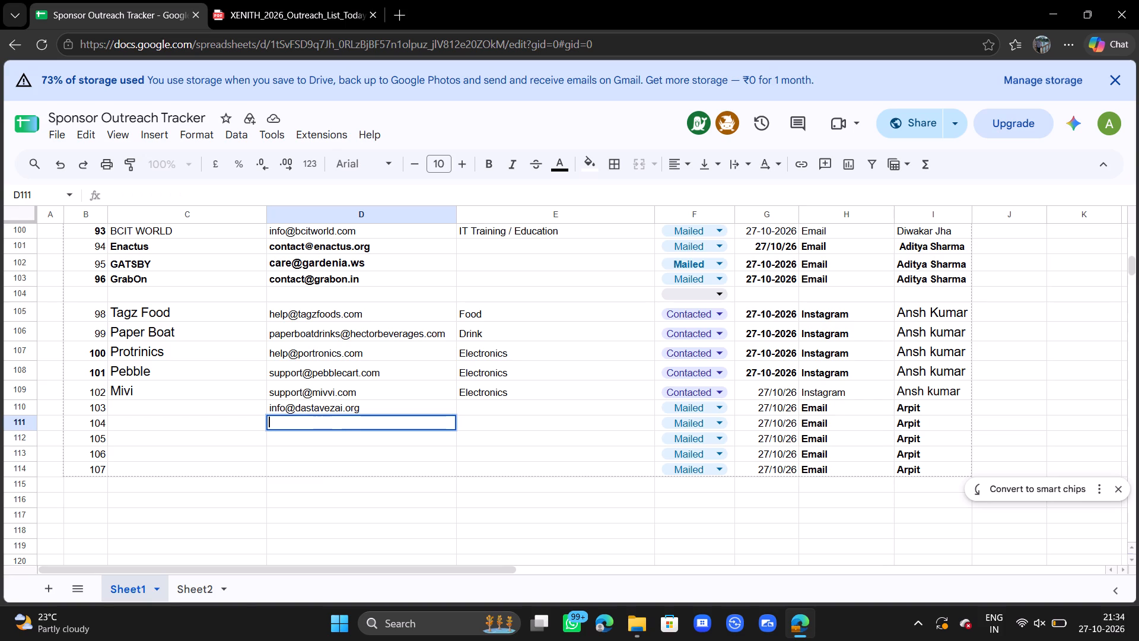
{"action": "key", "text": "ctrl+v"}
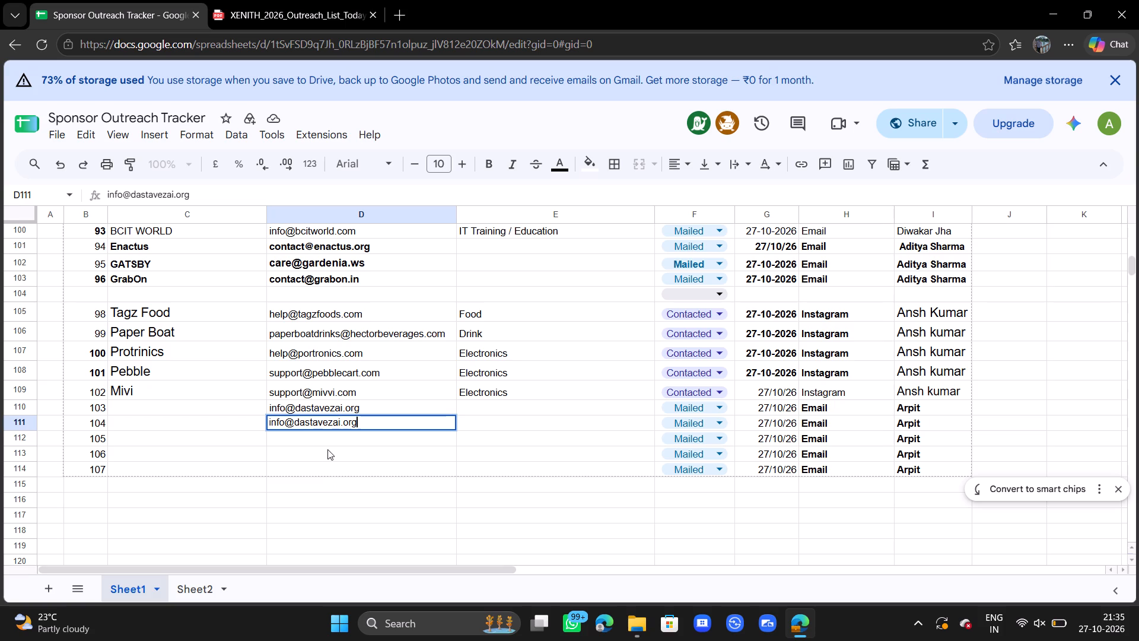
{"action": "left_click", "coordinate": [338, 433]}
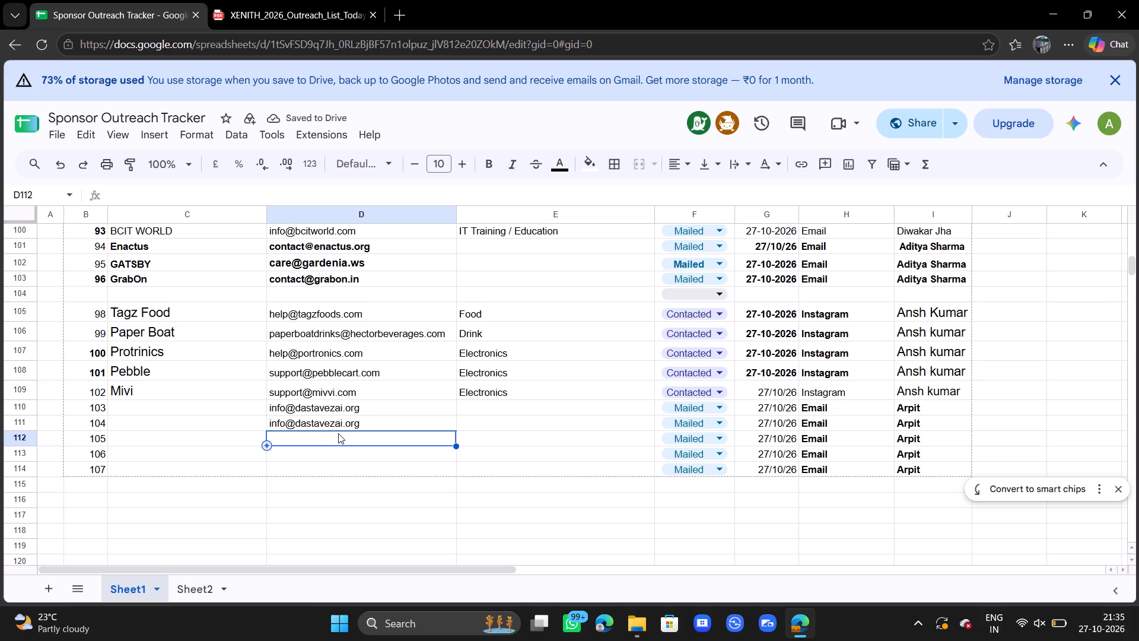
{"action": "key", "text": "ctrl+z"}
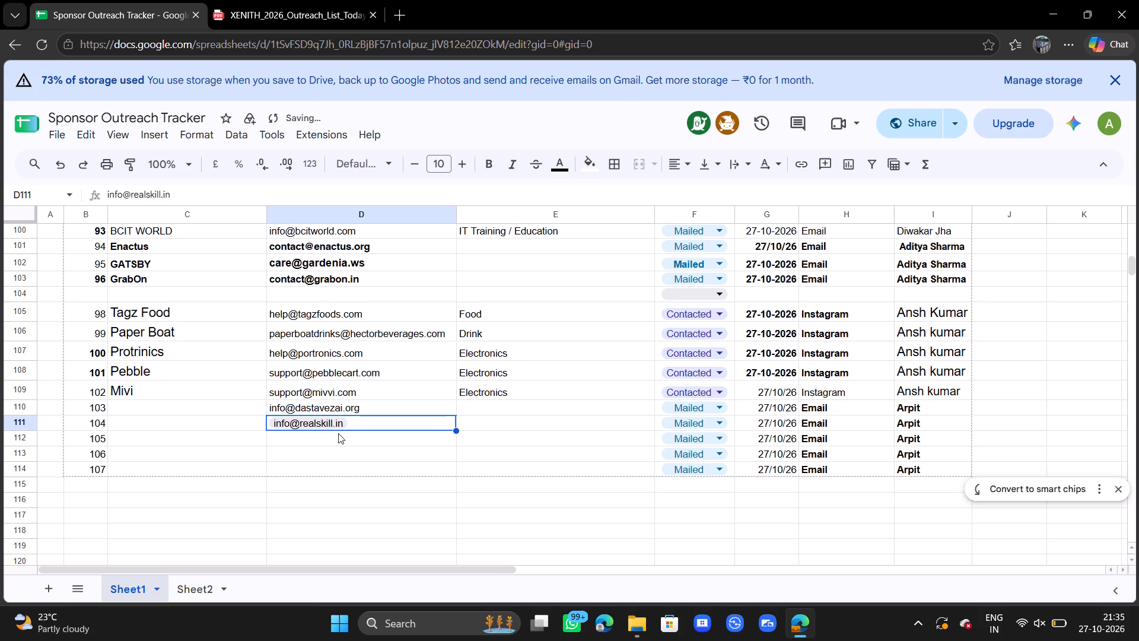
{"action": "left_click", "coordinate": [247, 0]}
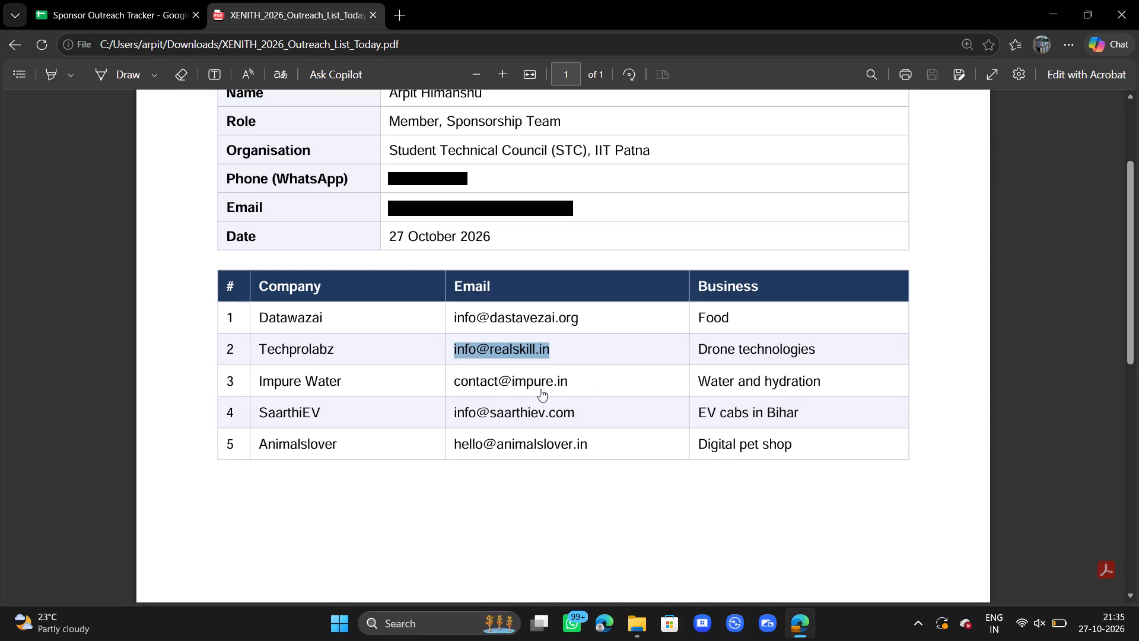
{"action": "left_click_drag", "start_coordinate": [574, 386], "coordinate": [451, 382]}
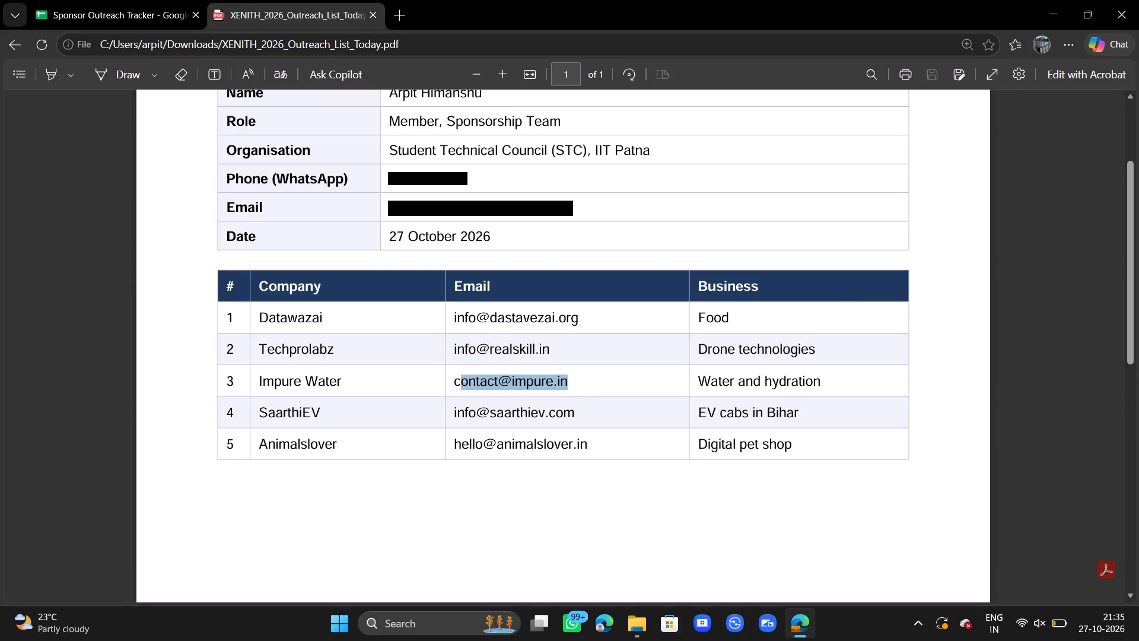
{"action": "left_click_drag", "start_coordinate": [451, 382], "coordinate": [432, 387]}
{"action": "key", "text": "ctrl+c"}
{"action": "left_click", "coordinate": [158, 0]}
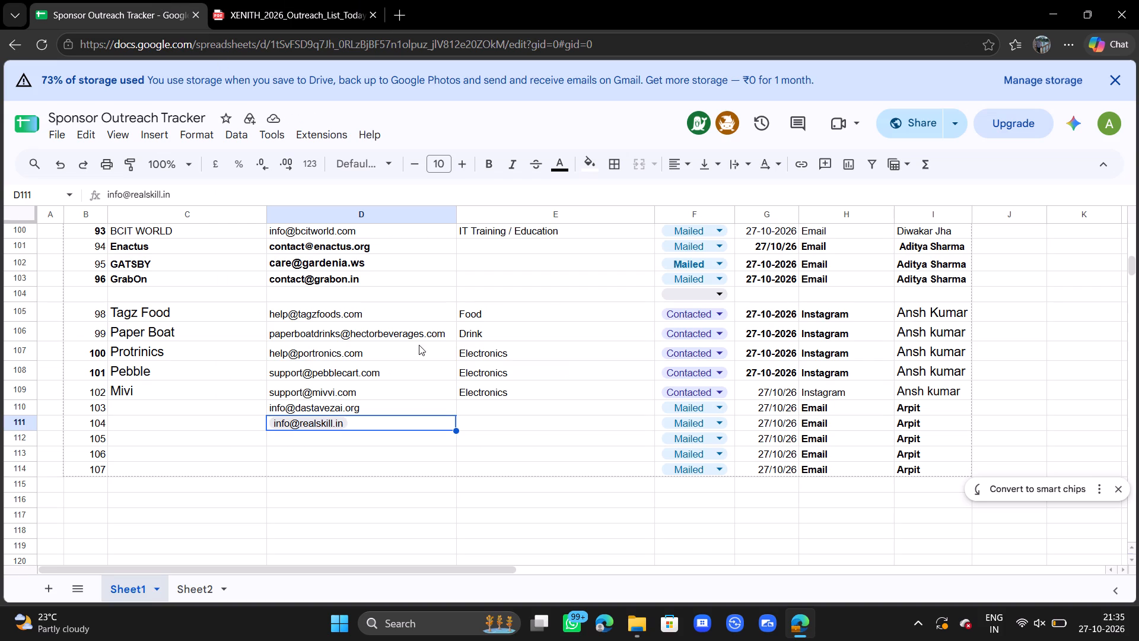
{"action": "left_click", "coordinate": [365, 438]}
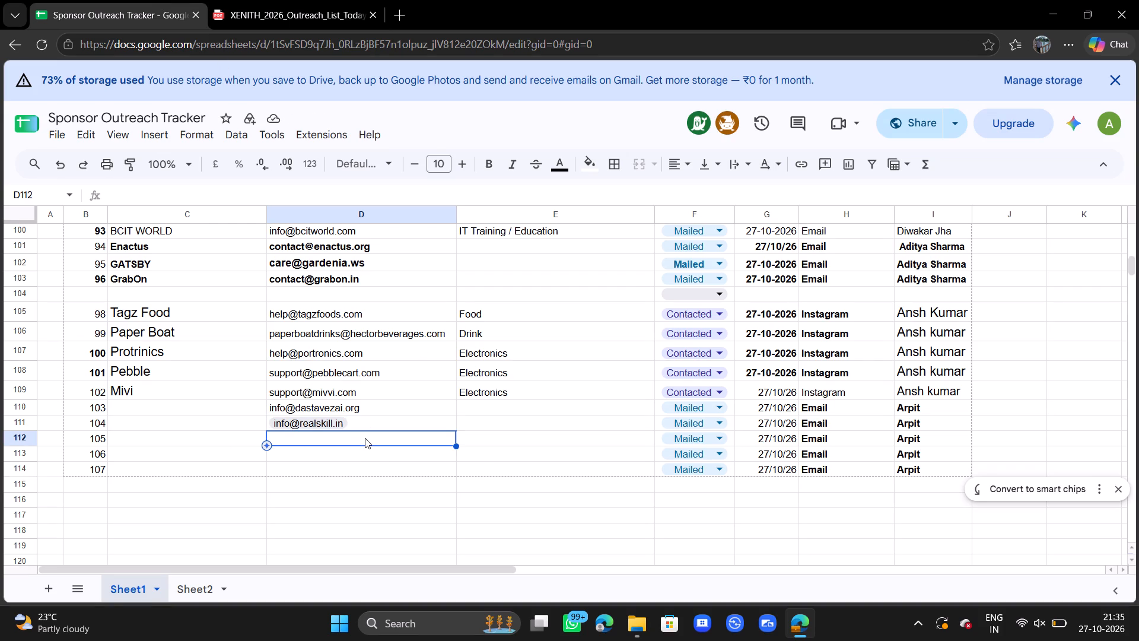
{"action": "key", "text": "ctrl+v"}
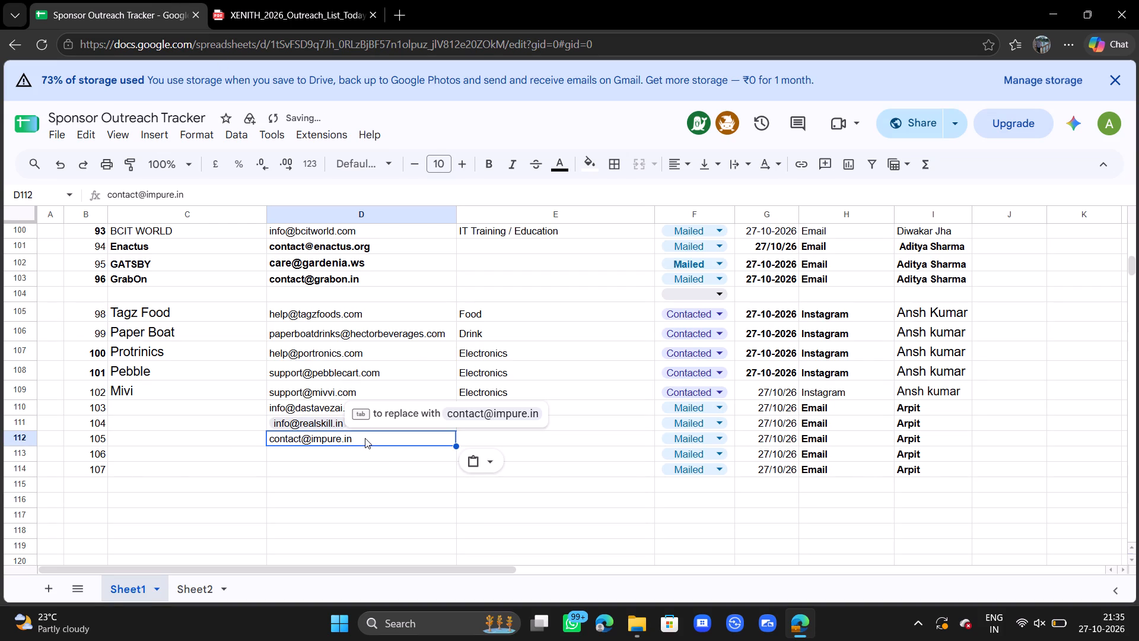
Copy SaarthiEV's email address from the PDF list into cell D113 of the tracker for entry 106.
{"action": "left_click", "coordinate": [275, 24]}
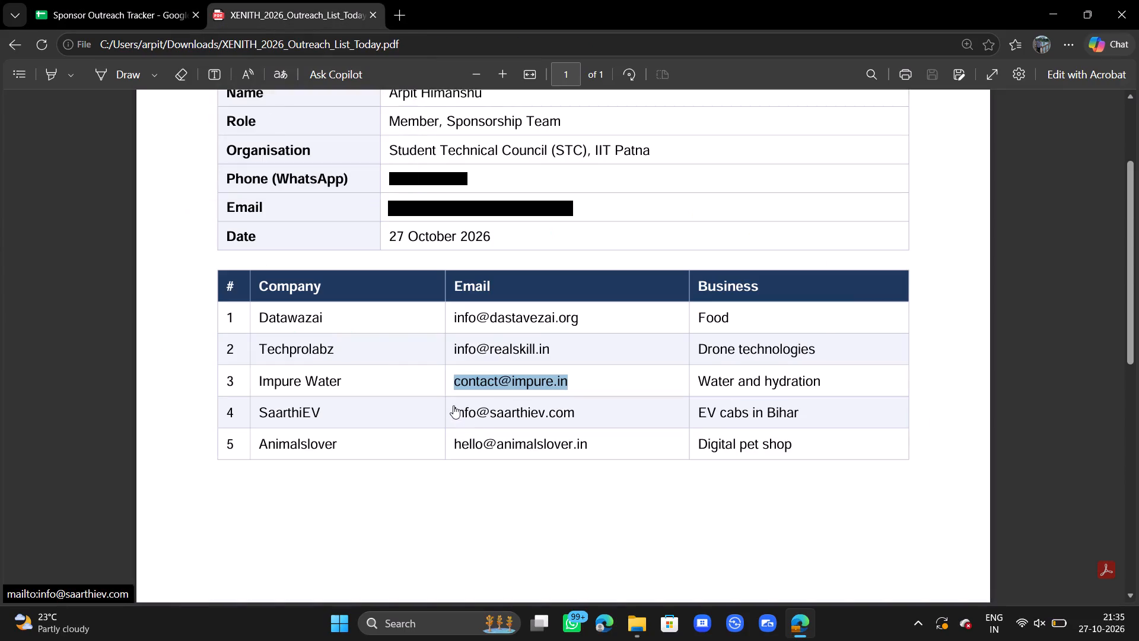
{"action": "left_click_drag", "start_coordinate": [444, 407], "coordinate": [586, 417]}
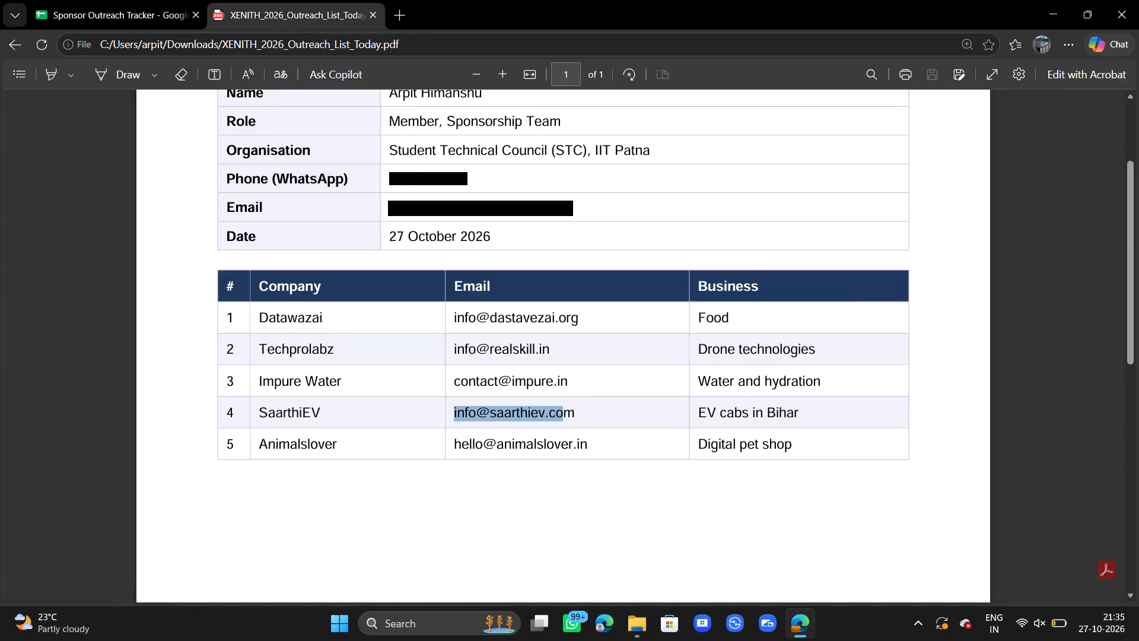
{"action": "left_click_drag", "start_coordinate": [586, 417], "coordinate": [580, 415]}
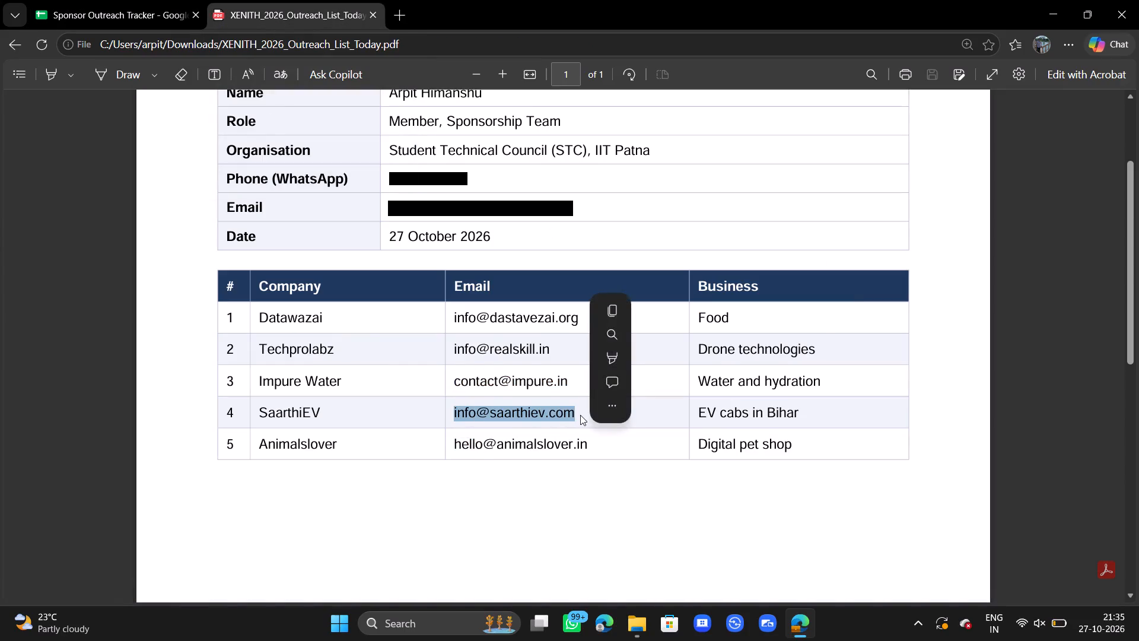
{"action": "key", "text": "ctrl+c"}
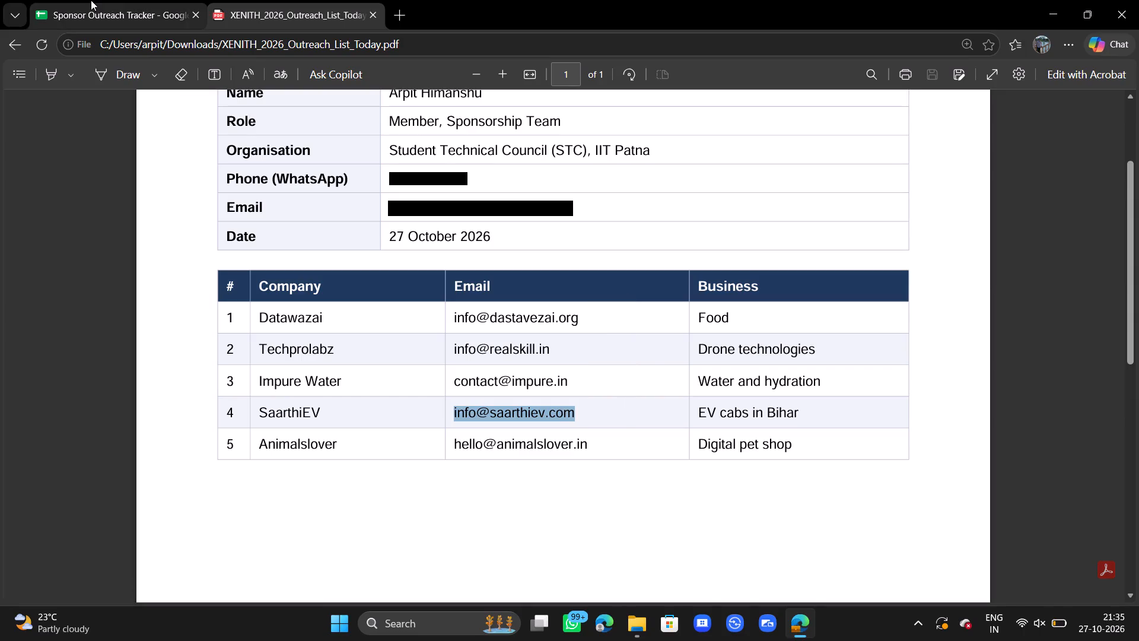
{"action": "left_click", "coordinate": [91, 0]}
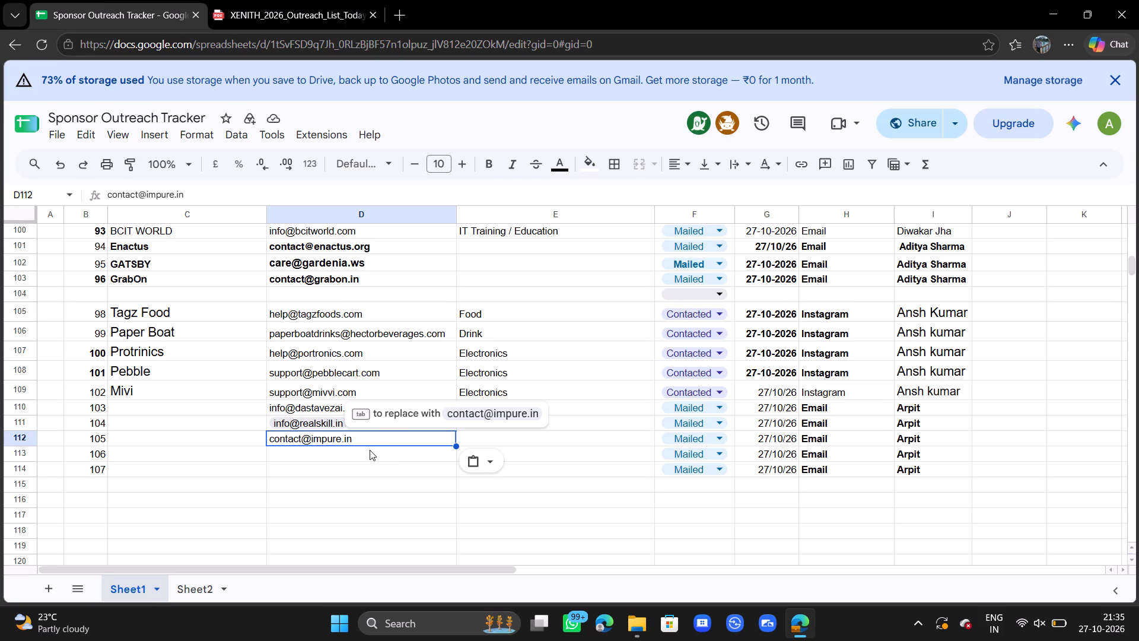
{"action": "left_click", "coordinate": [373, 452]}
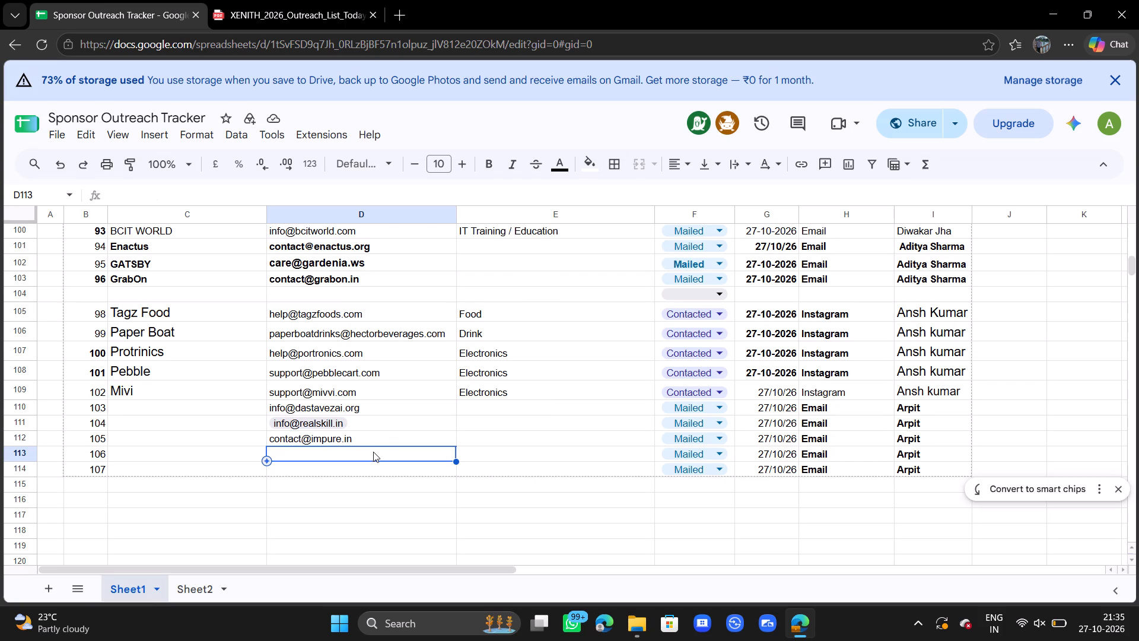
{"action": "left_click", "coordinate": [373, 452]}
{"action": "key", "text": "ctrl+v"}
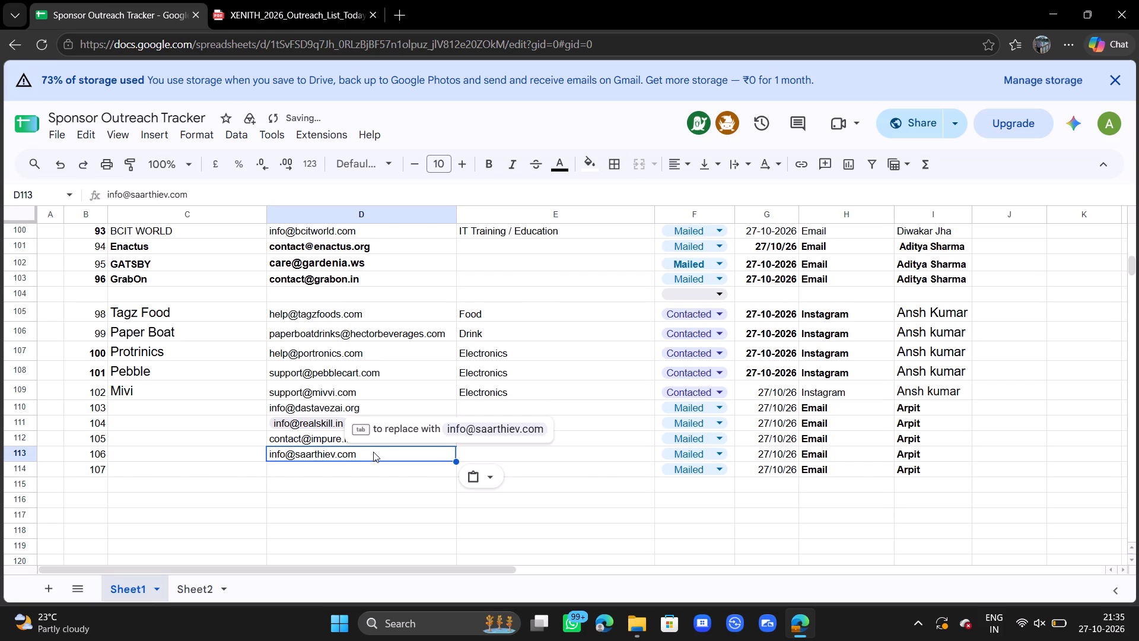
{"action": "left_click", "coordinate": [275, 0]}
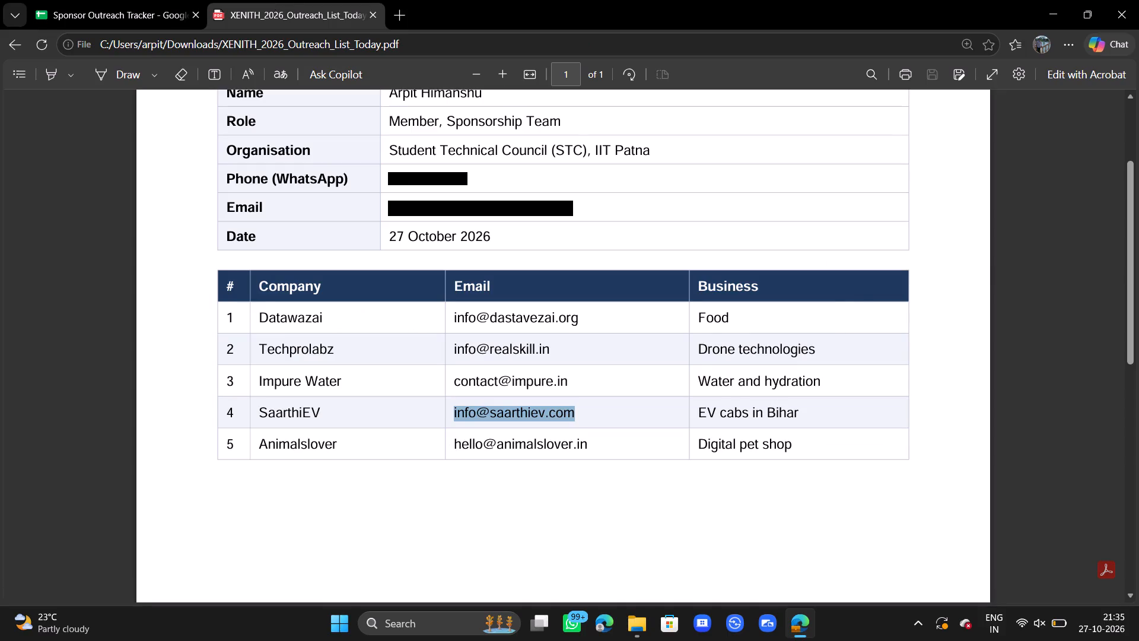
{"action": "left_click_drag", "start_coordinate": [446, 442], "coordinate": [644, 447]}
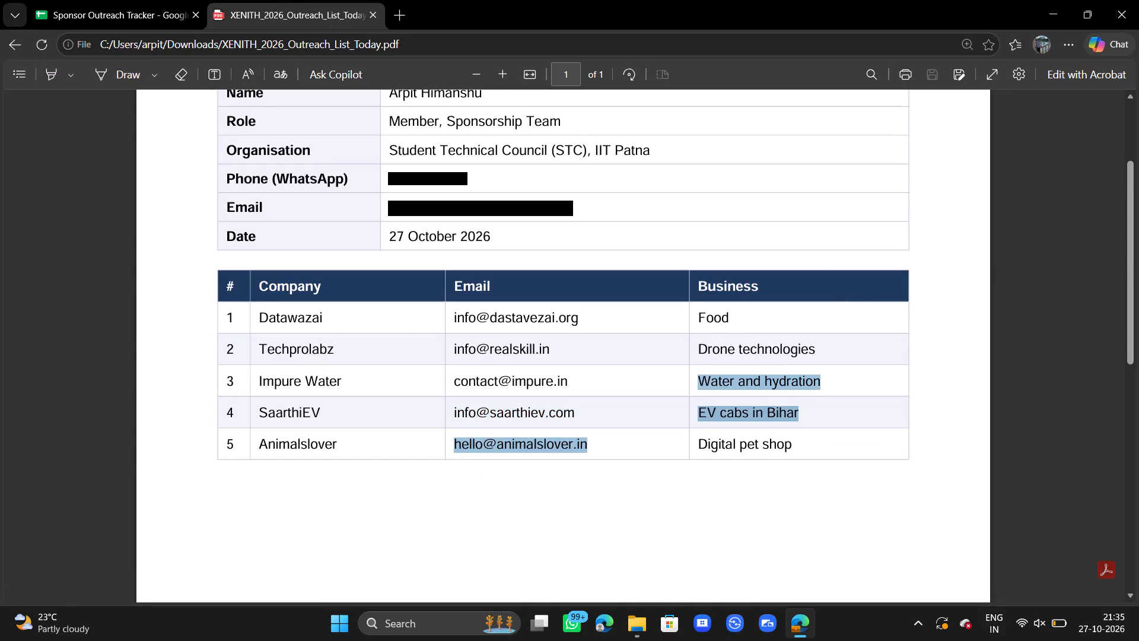
{"action": "left_click_drag", "start_coordinate": [644, 447], "coordinate": [626, 453]}
{"action": "key", "text": "ctrl+c"}
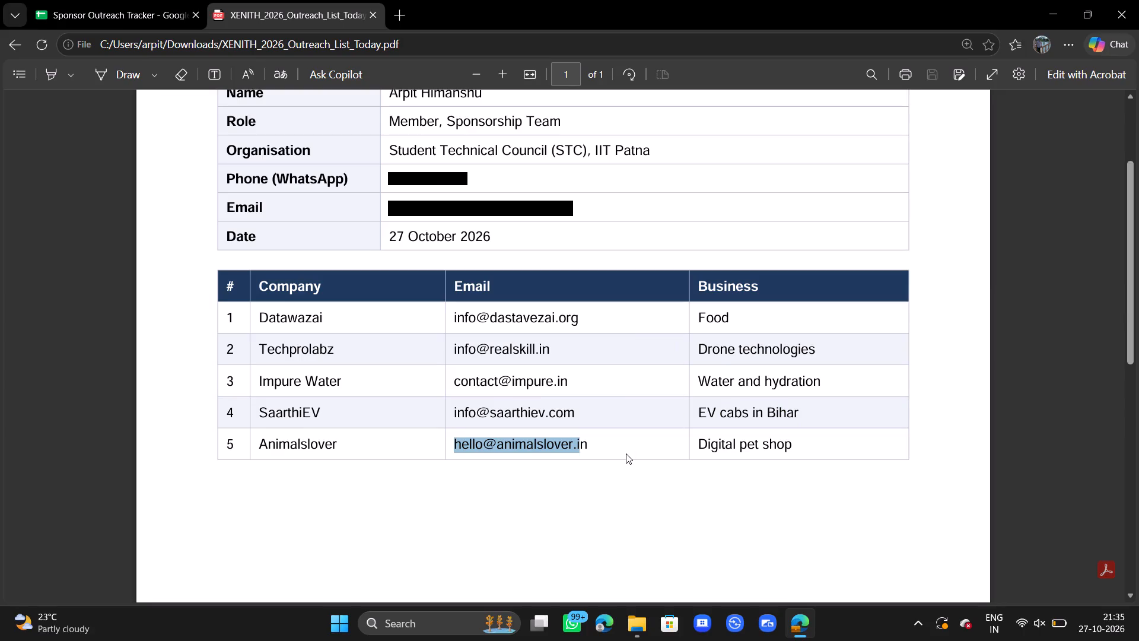
{"action": "left_click", "coordinate": [133, 6]}
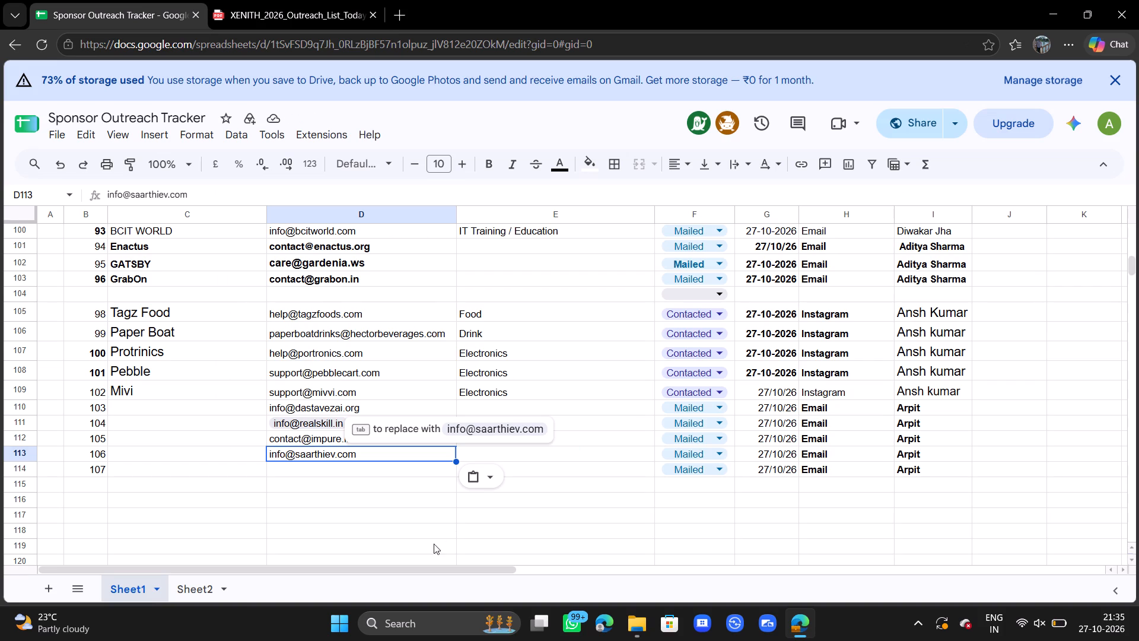
{"action": "left_click", "coordinate": [363, 468]}
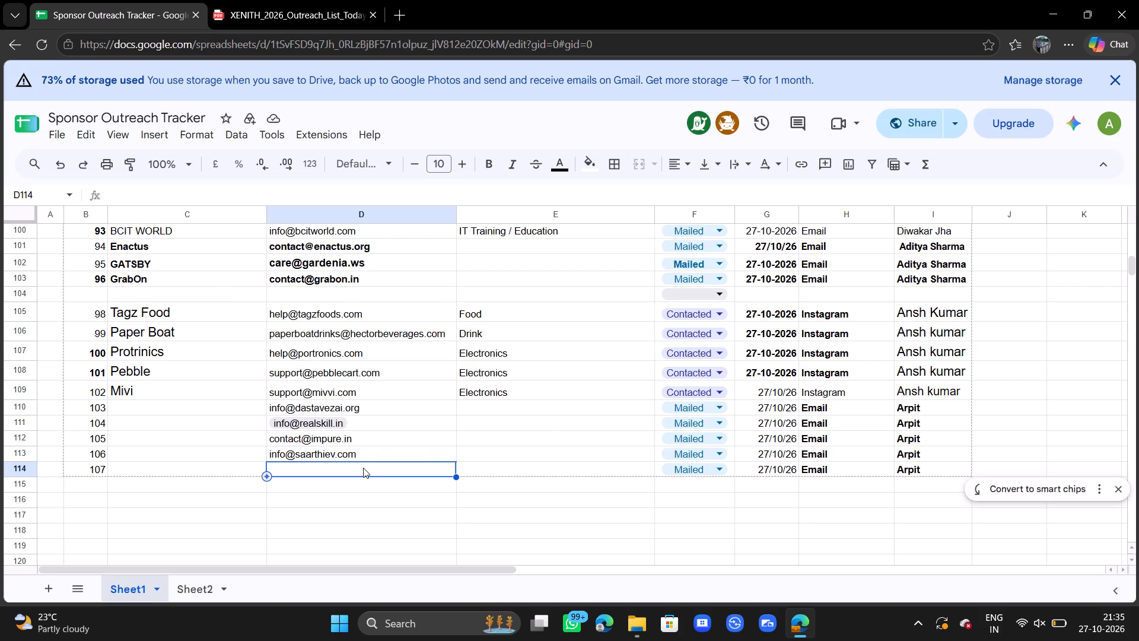
{"action": "key", "text": "ctrl+v"}
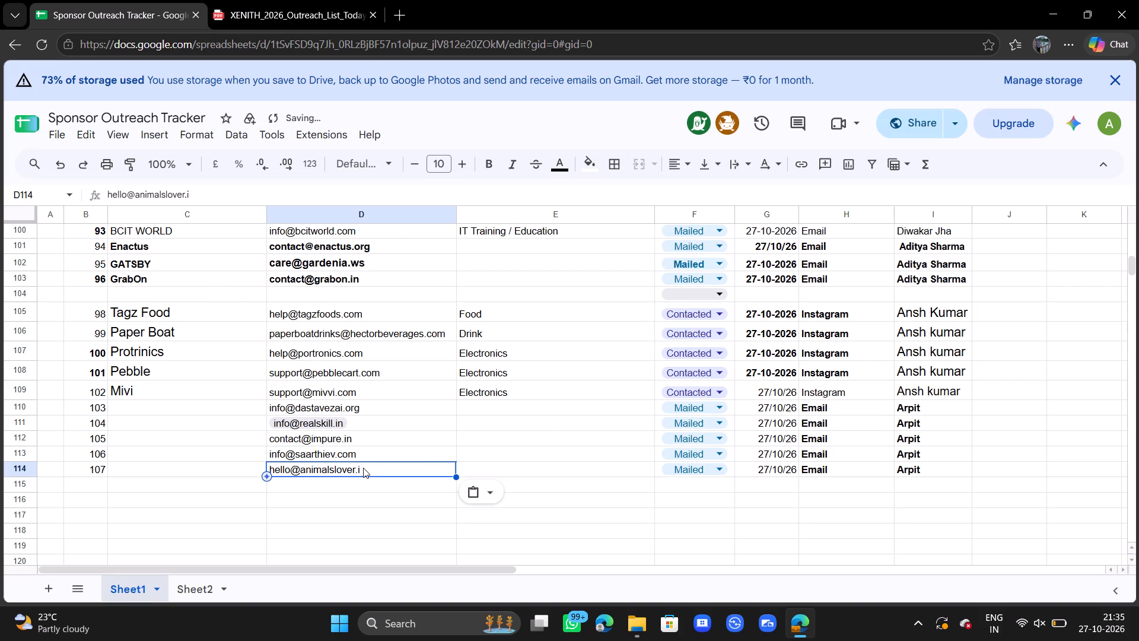
{"action": "left_click", "coordinate": [363, 468]}
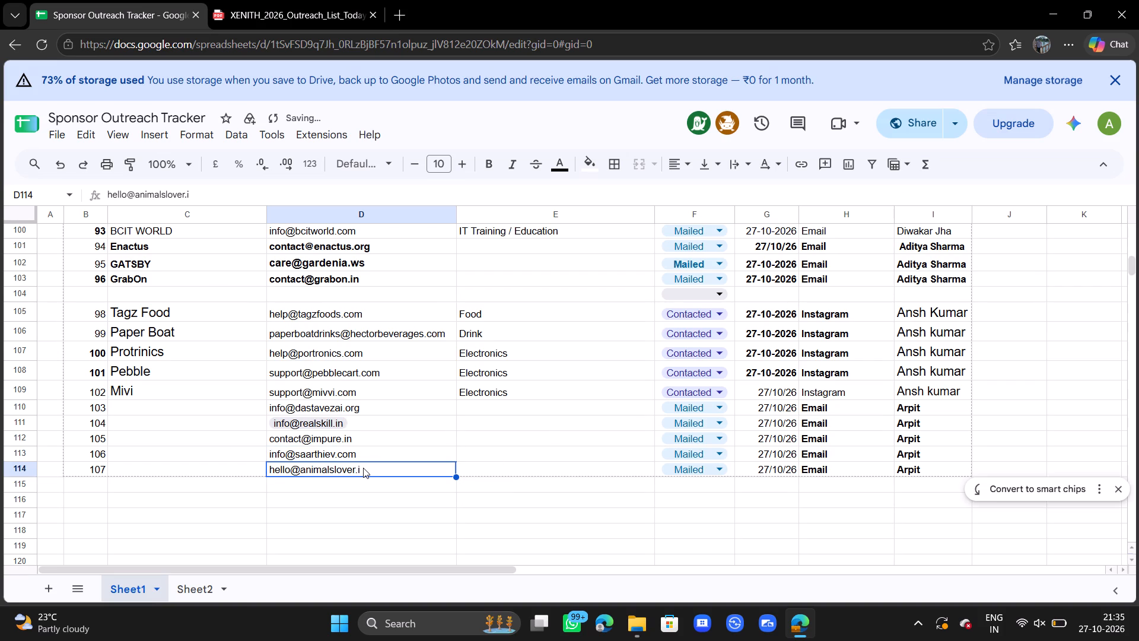
{"action": "left_click", "coordinate": [363, 468]}
{"action": "double_click", "coordinate": [363, 468]}
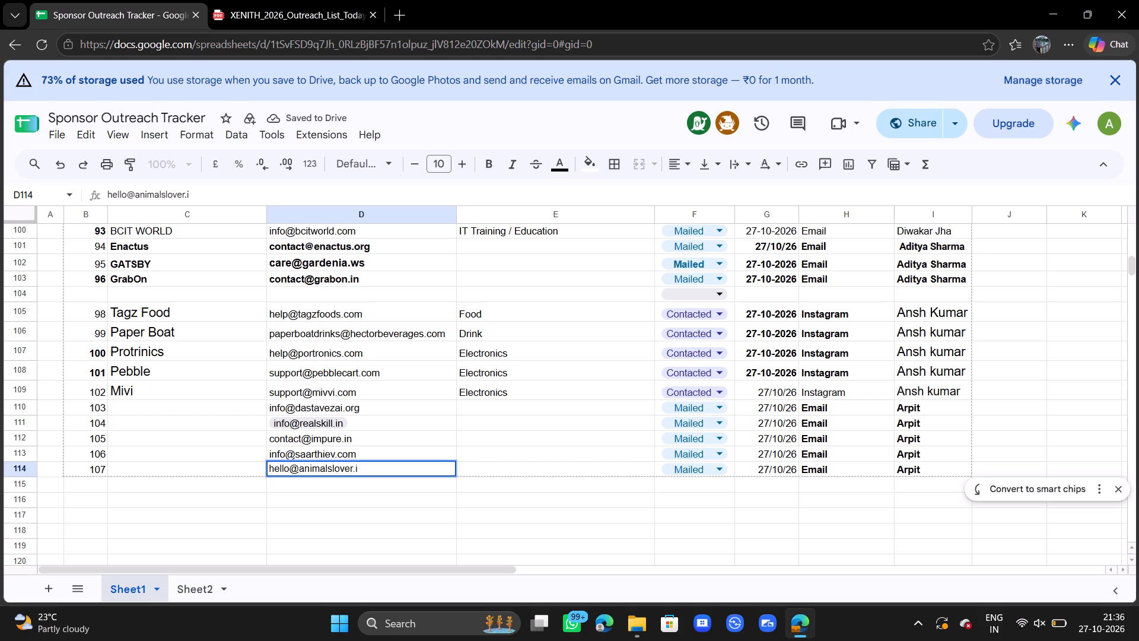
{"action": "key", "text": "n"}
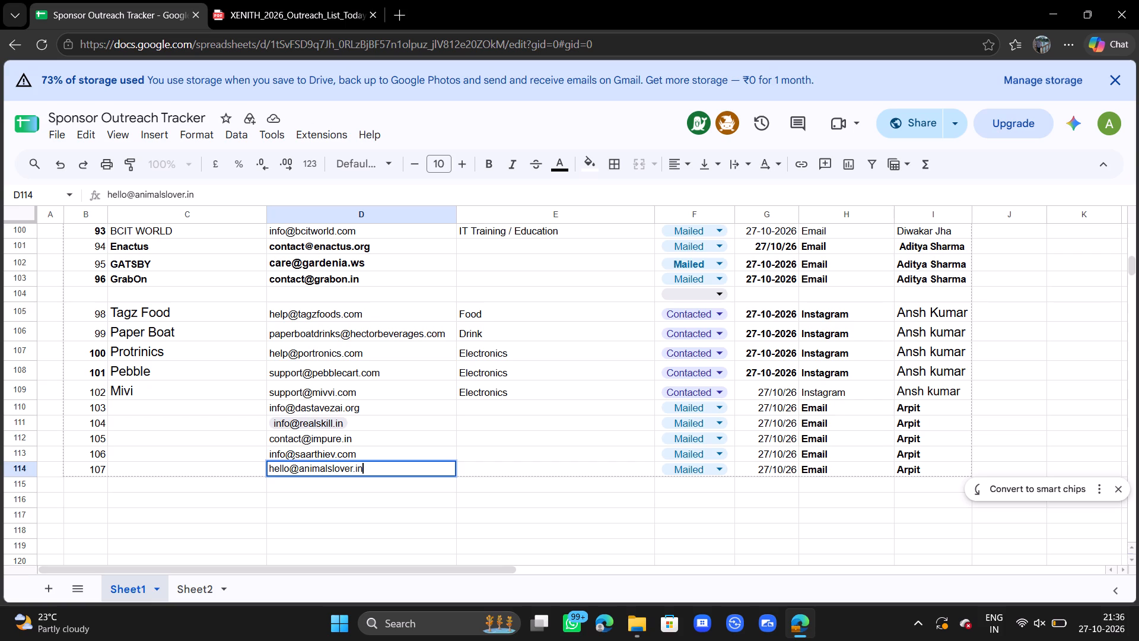
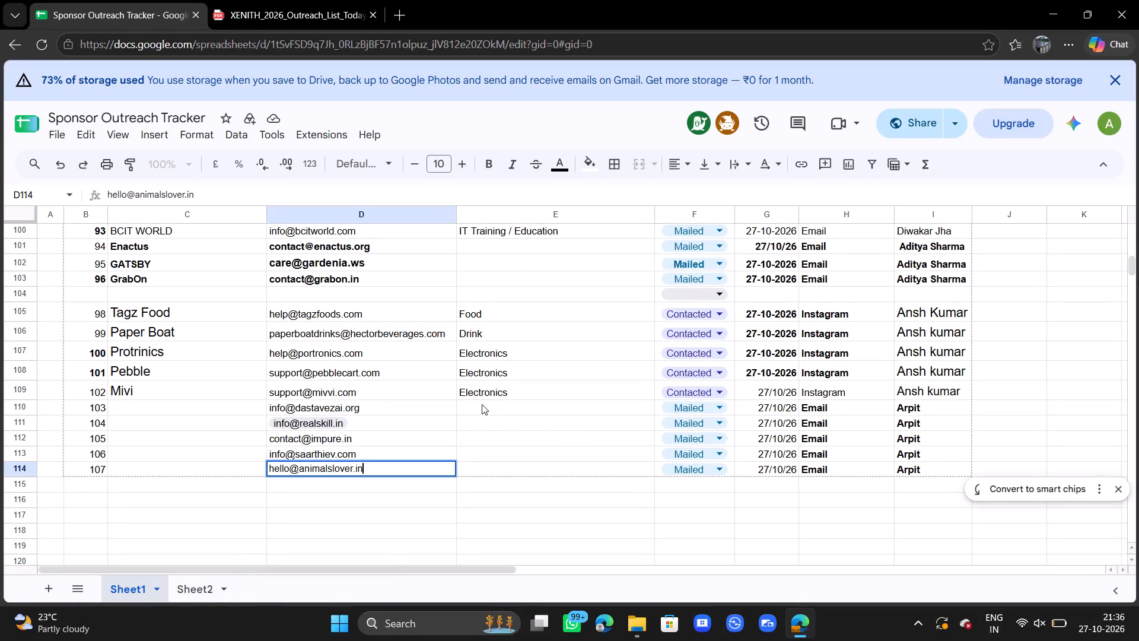
Check the first company in the PDF outreach list and enter Datawazai as the company name for entry 103 in C110.
{"action": "left_click", "coordinate": [170, 410]}
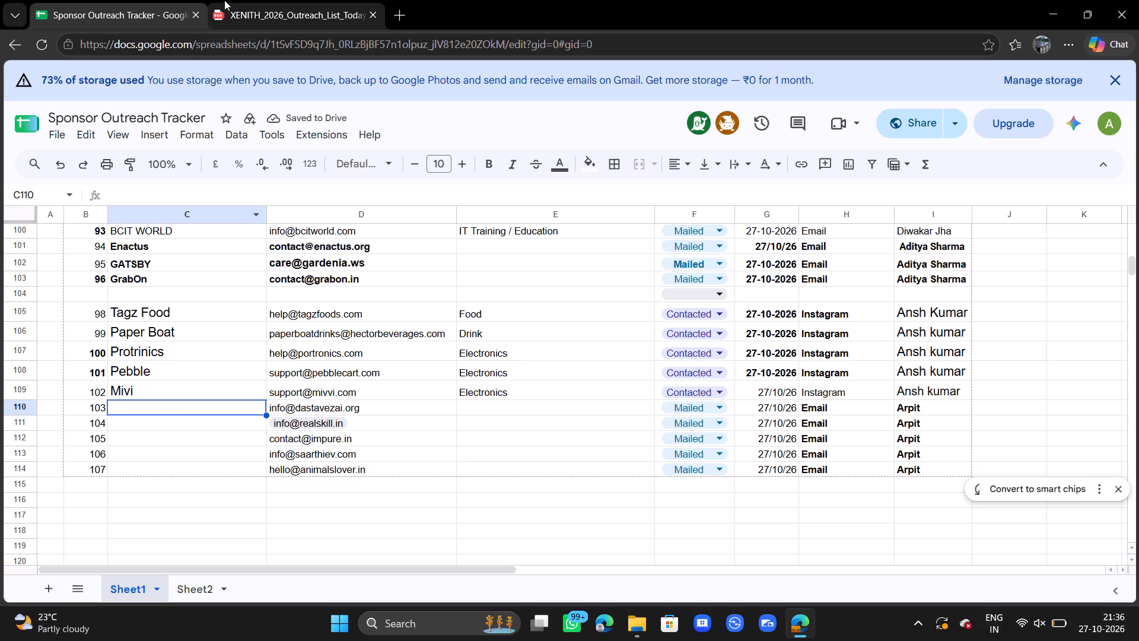
{"action": "left_click", "coordinate": [268, 15]}
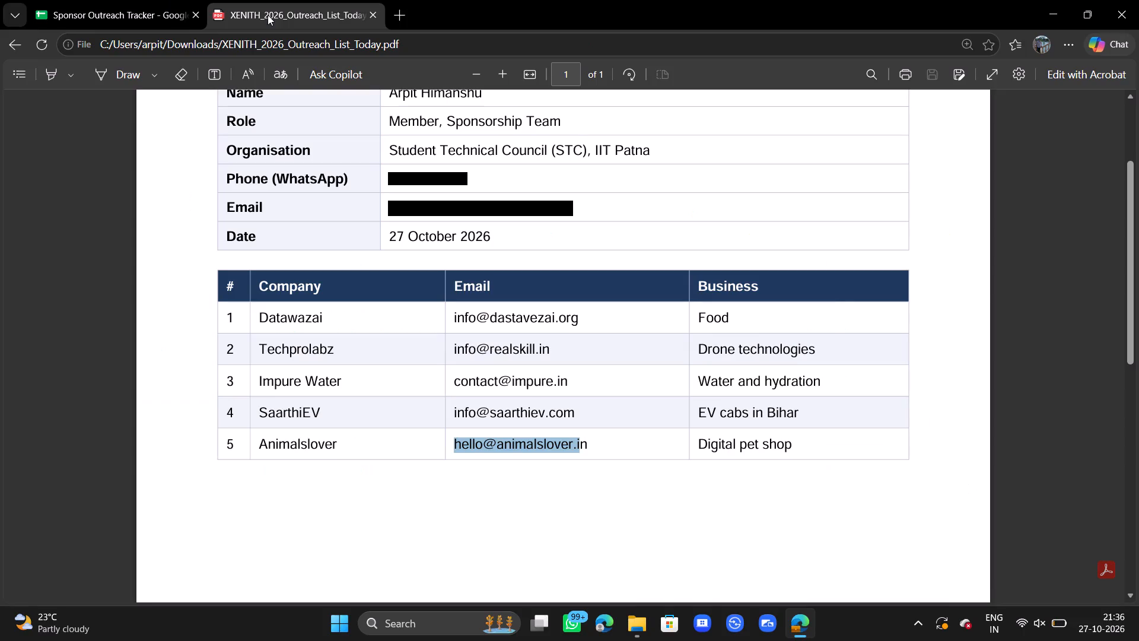
{"action": "left_click", "coordinate": [128, 13]}
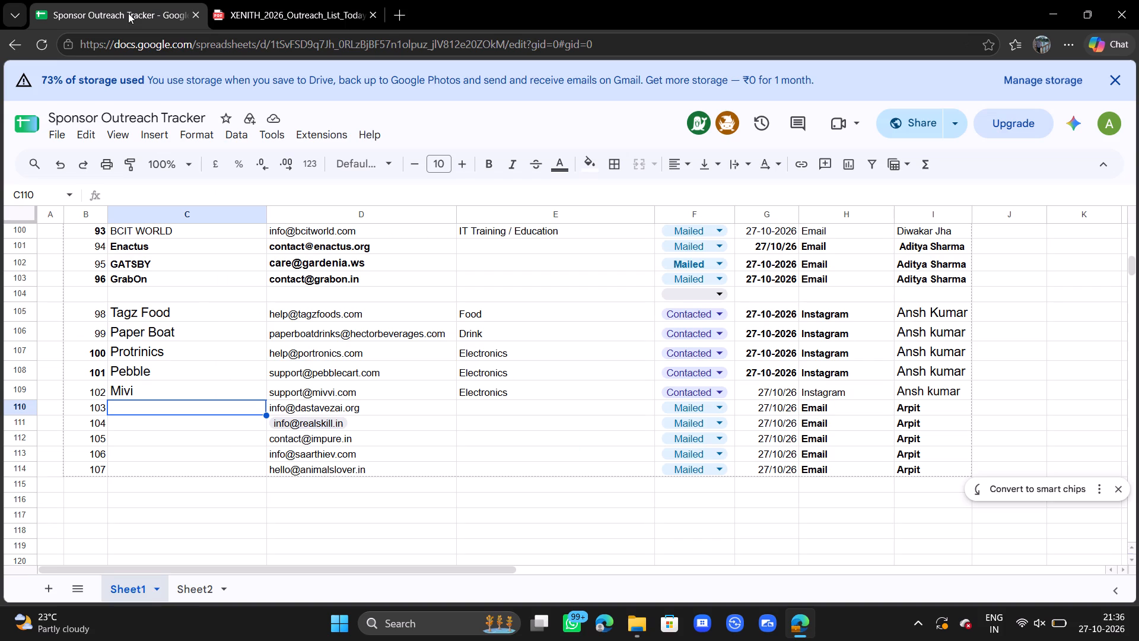
{"action": "left_click", "coordinate": [124, 411]}
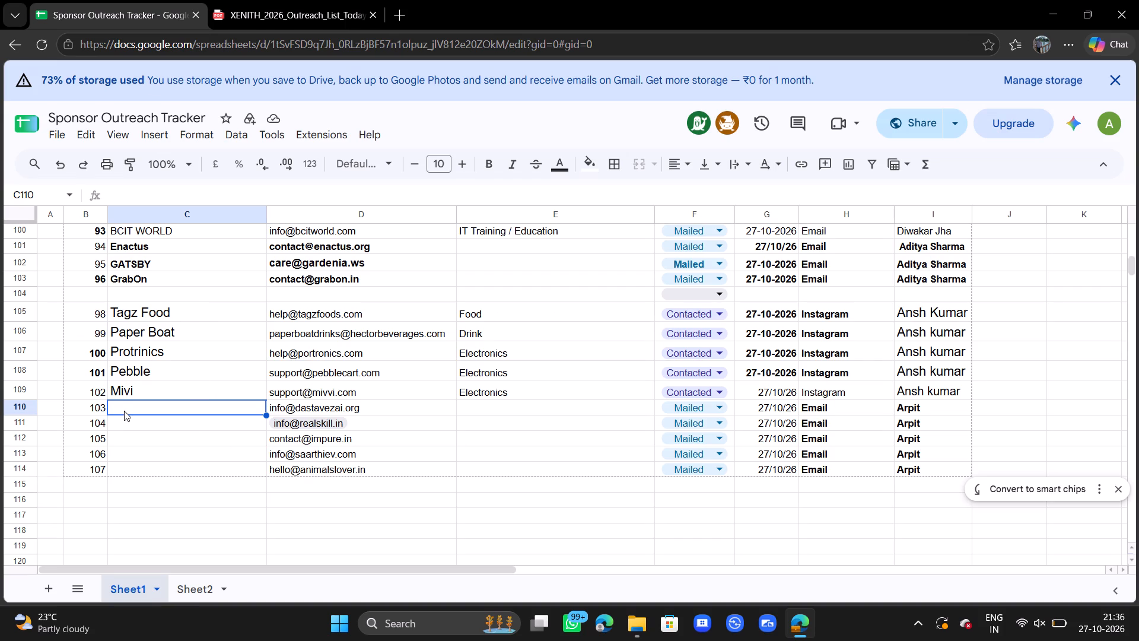
{"action": "left_click", "coordinate": [125, 408]}
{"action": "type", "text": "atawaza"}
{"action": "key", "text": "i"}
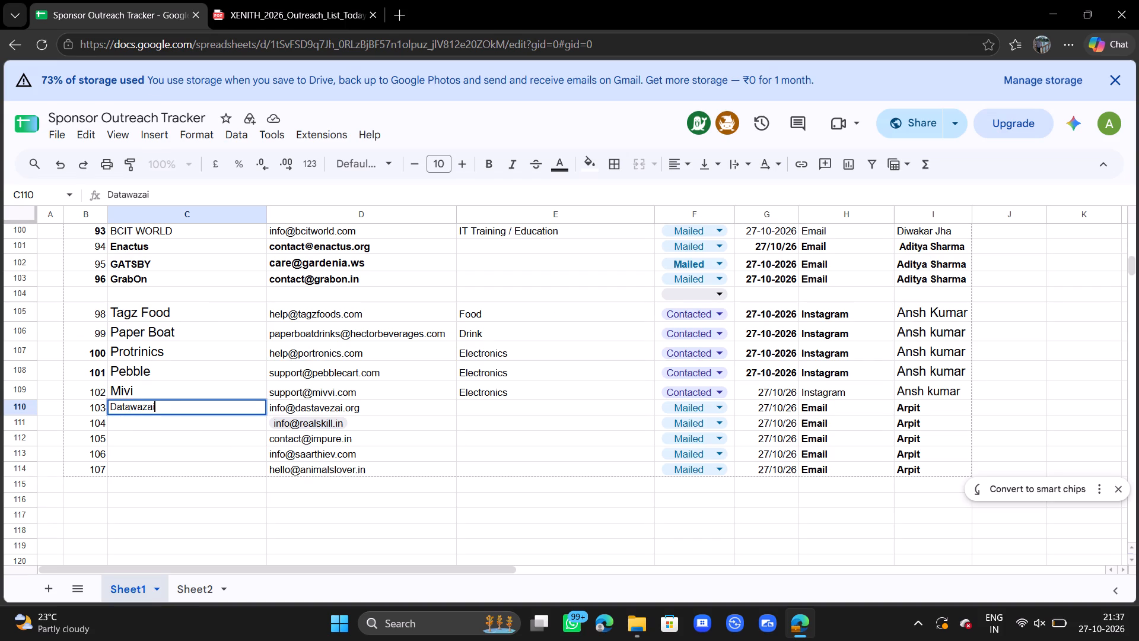
{"action": "left_click", "coordinate": [148, 422]}
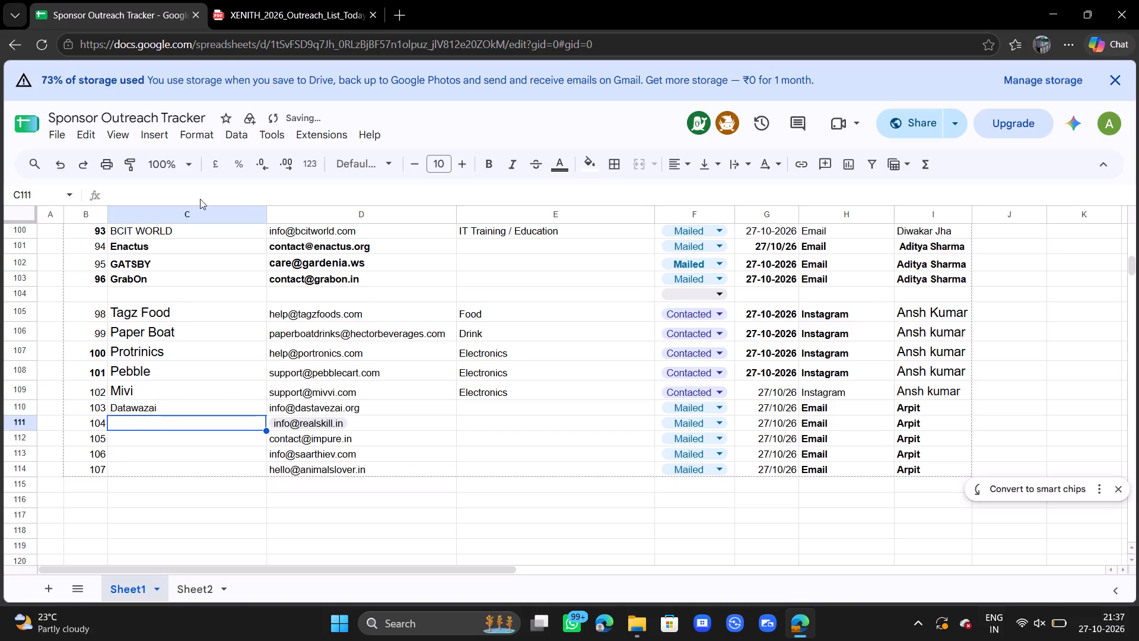
Check the second company in the PDF outreach list and enter Techprolabz as the company name for entry 104 in C111.
{"action": "left_click", "coordinate": [289, 0]}
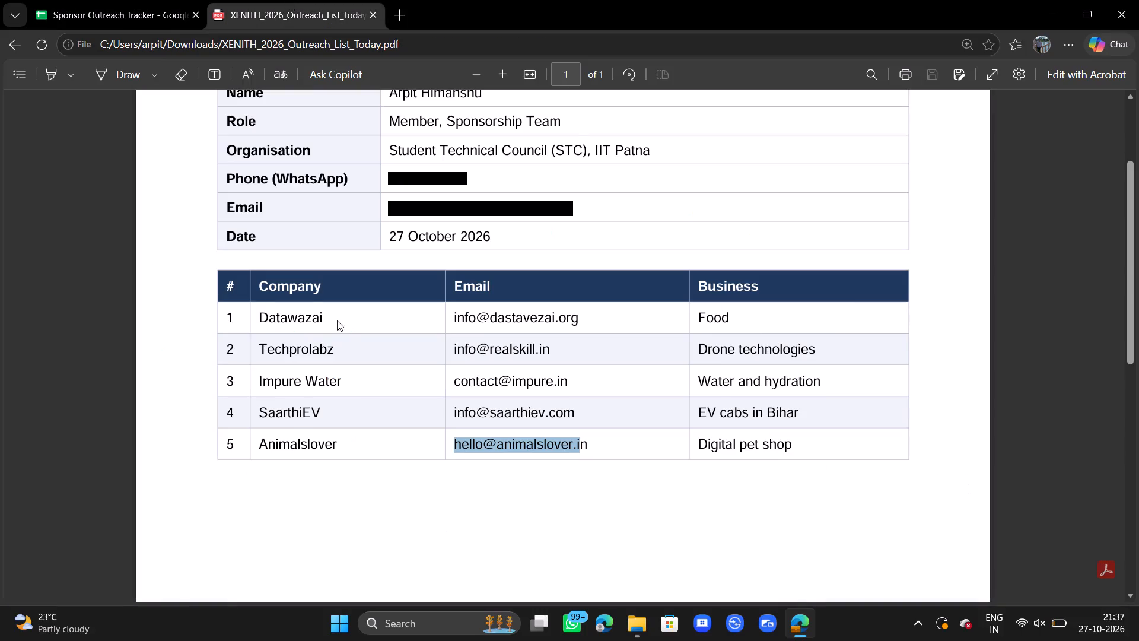
{"action": "left_click", "coordinate": [153, 0]}
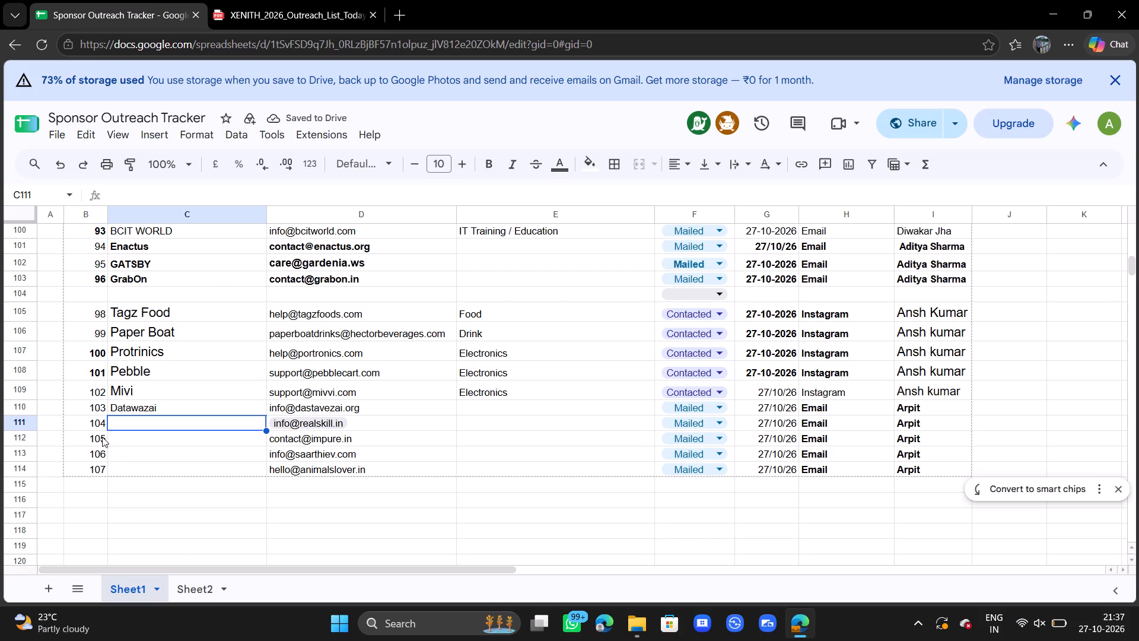
{"action": "left_click", "coordinate": [126, 423]}
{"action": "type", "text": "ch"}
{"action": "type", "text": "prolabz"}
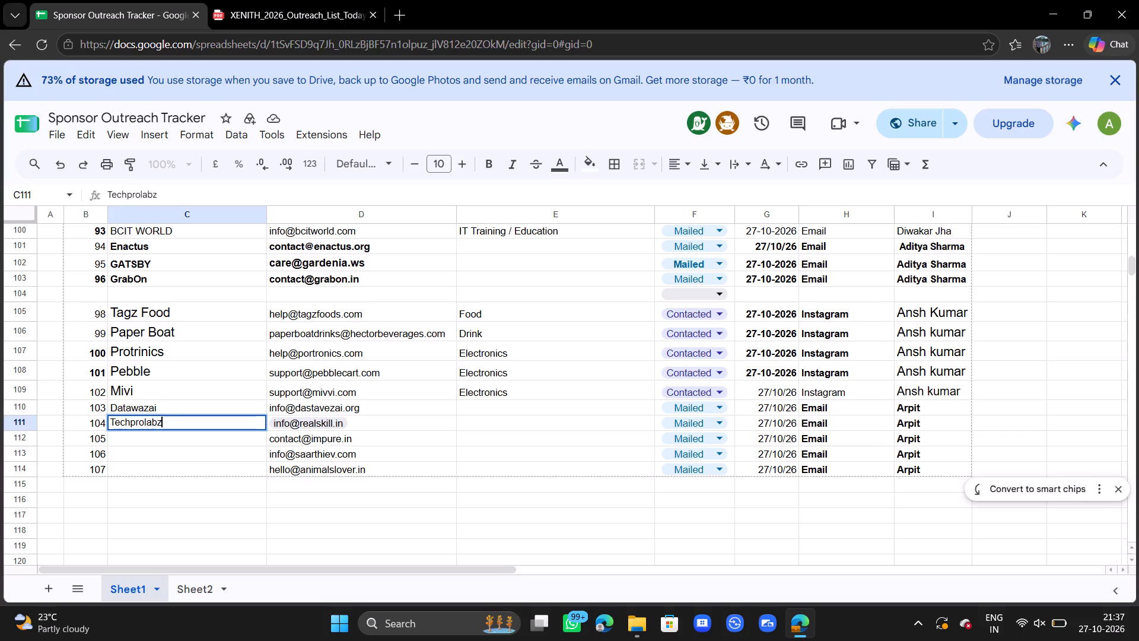
Check the third company in the PDF outreach list and enter iMpure as the company name for entry 105 in C112.
{"action": "left_click", "coordinate": [251, 1]}
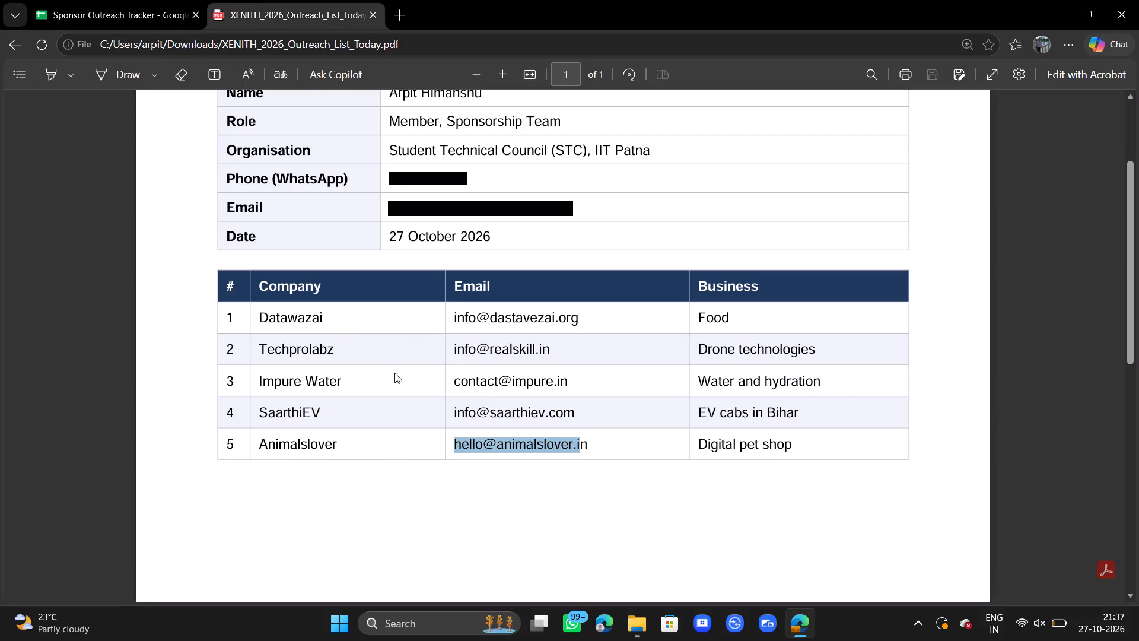
{"action": "left_click", "coordinate": [154, 0]}
{"action": "left_click", "coordinate": [145, 437]}
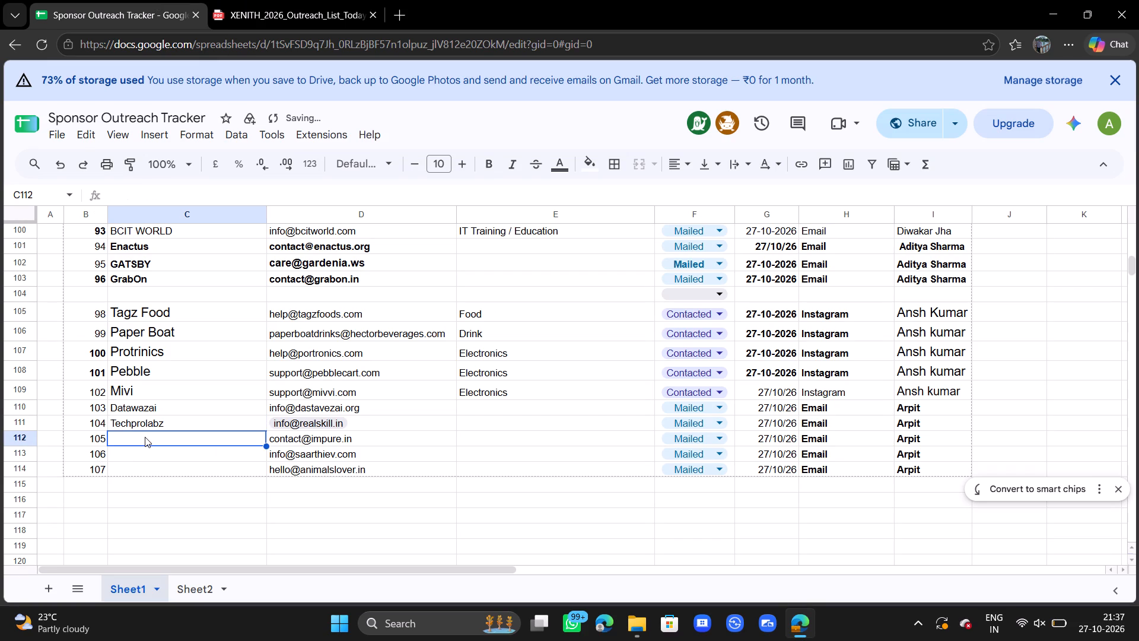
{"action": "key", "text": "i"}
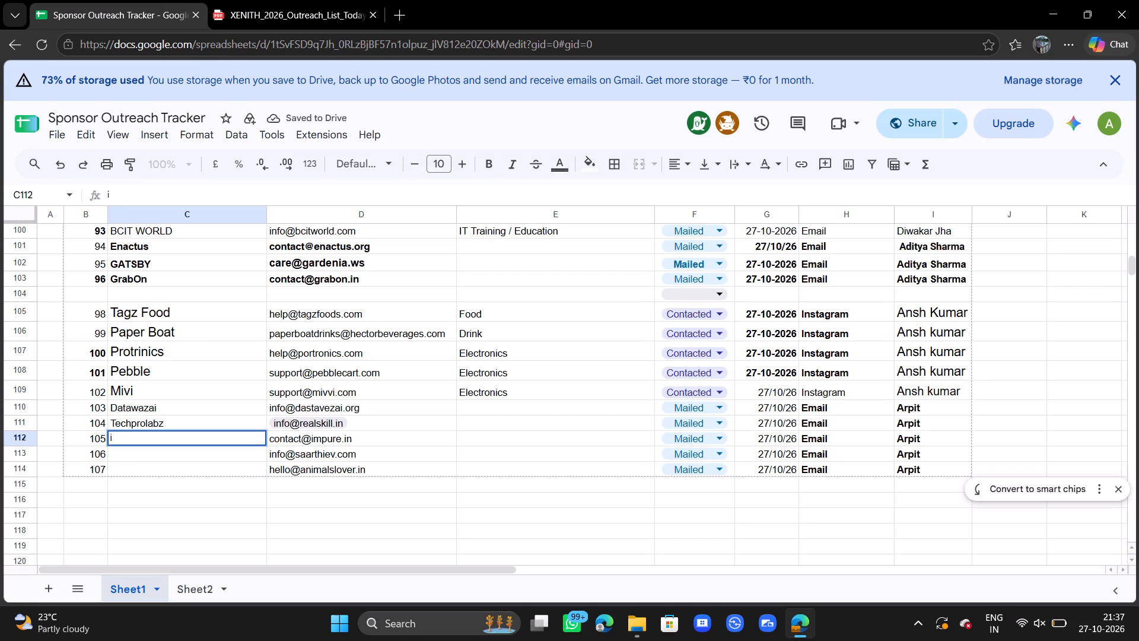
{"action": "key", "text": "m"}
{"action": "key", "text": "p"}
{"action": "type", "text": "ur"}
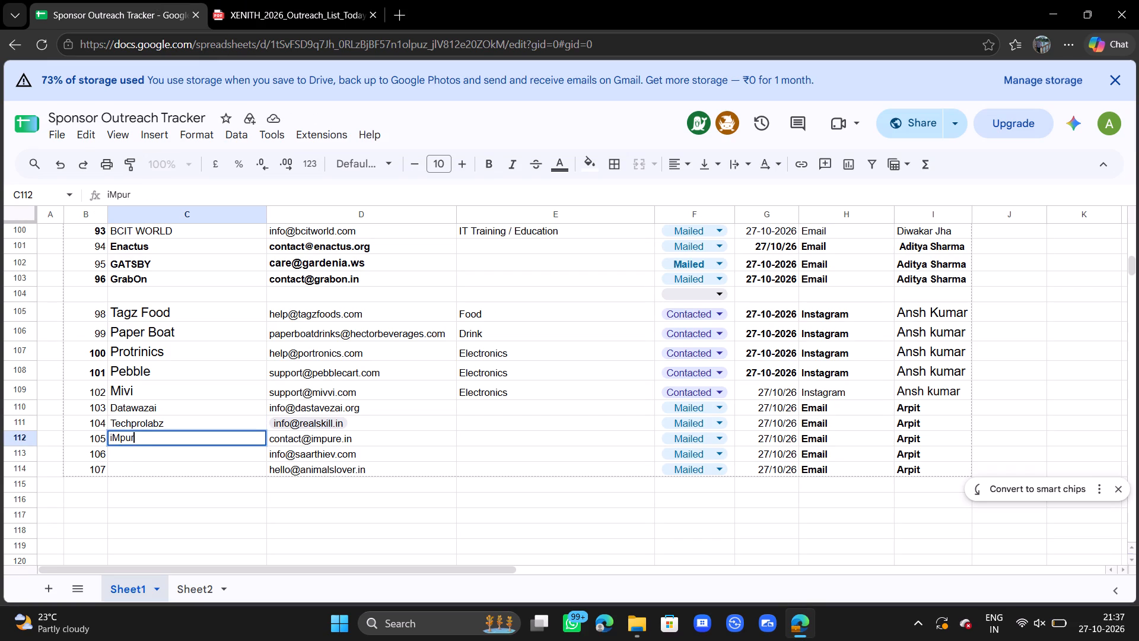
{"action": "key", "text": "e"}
Check the fourth company in the PDF outreach list and enter saarthi EV as the company name for entry 106 in C113.
{"action": "left_click", "coordinate": [254, 0]}
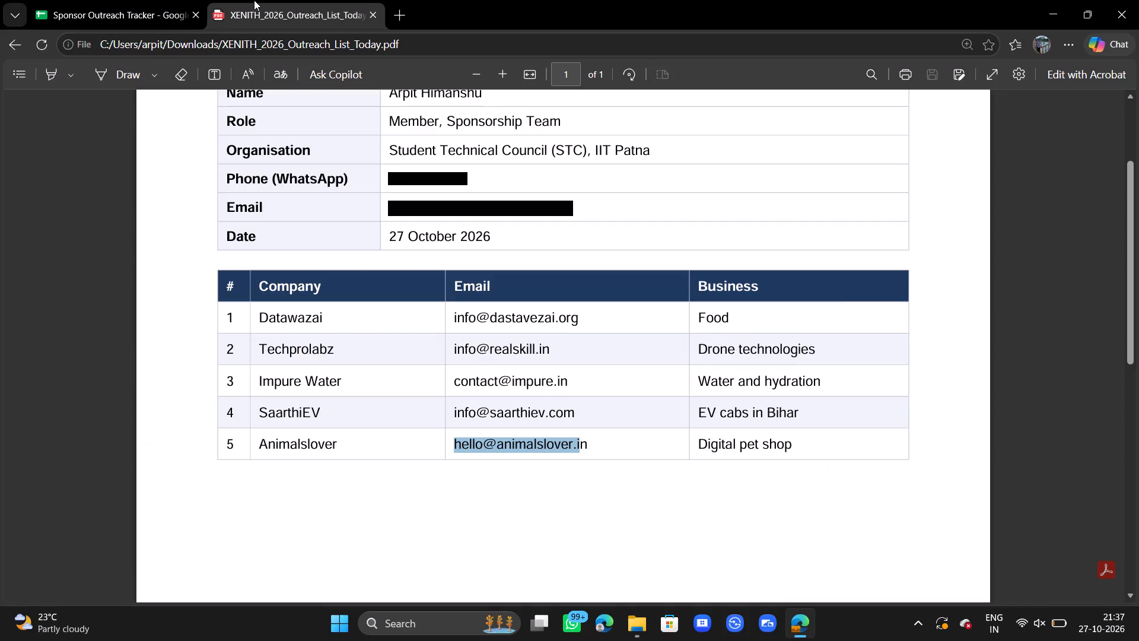
{"action": "left_click", "coordinate": [130, 0]}
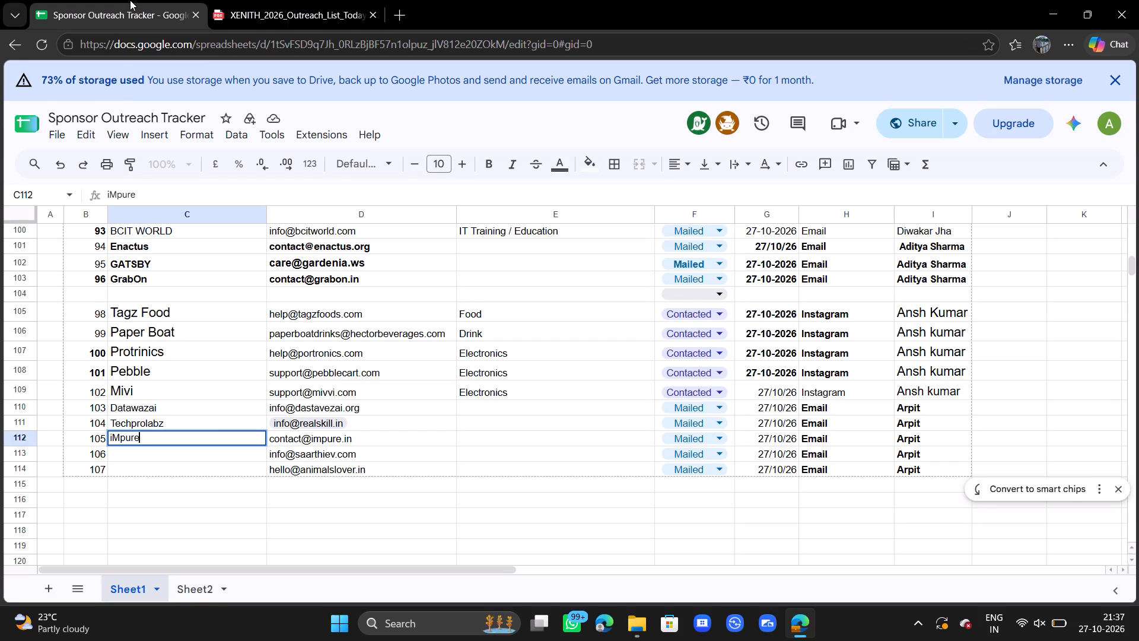
{"action": "left_click", "coordinate": [131, 451]}
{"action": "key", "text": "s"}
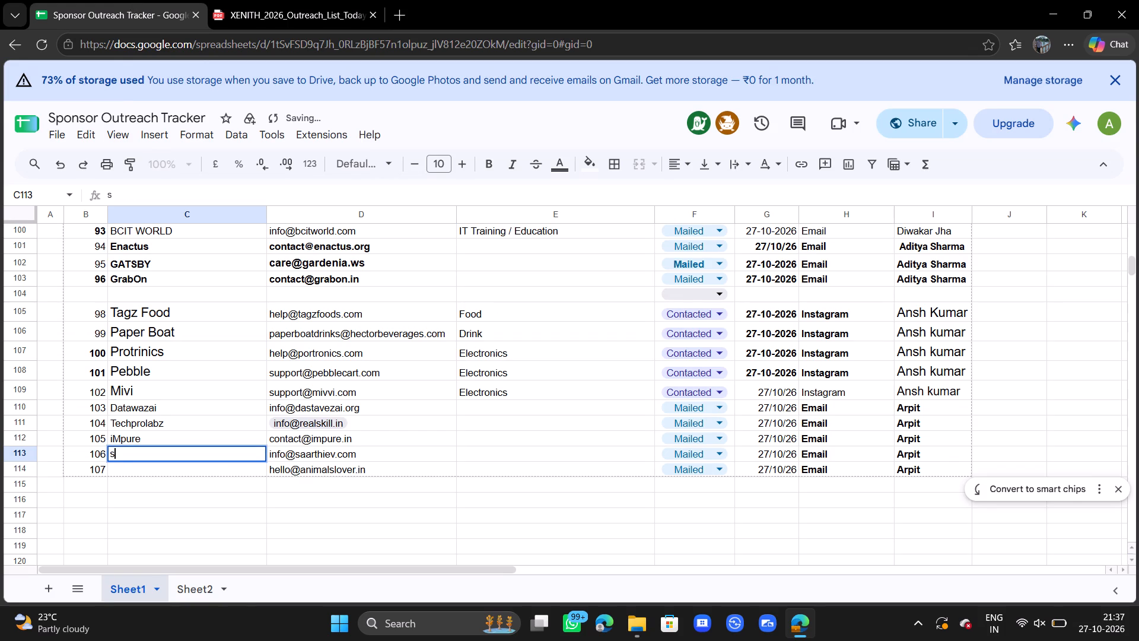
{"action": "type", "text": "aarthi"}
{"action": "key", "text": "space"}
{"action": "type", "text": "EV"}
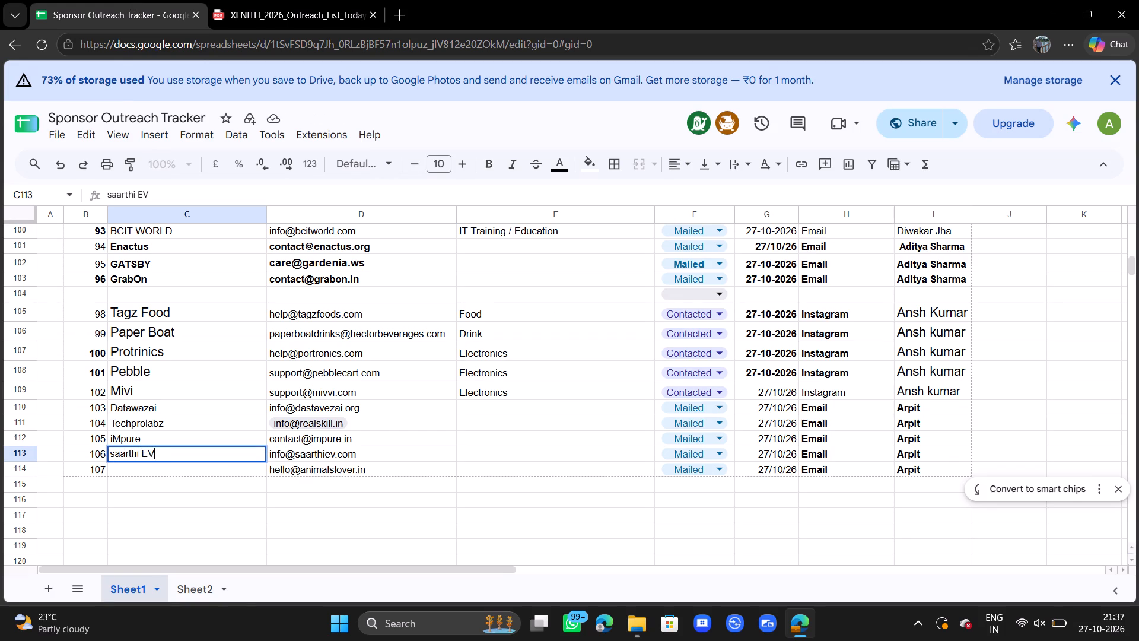
{"action": "left_click", "coordinate": [123, 469]}
Check the outreach list PDF for the last company and enter AnimalsLover as the company name in C114 for entry 107.
{"action": "left_click", "coordinate": [265, 0]}
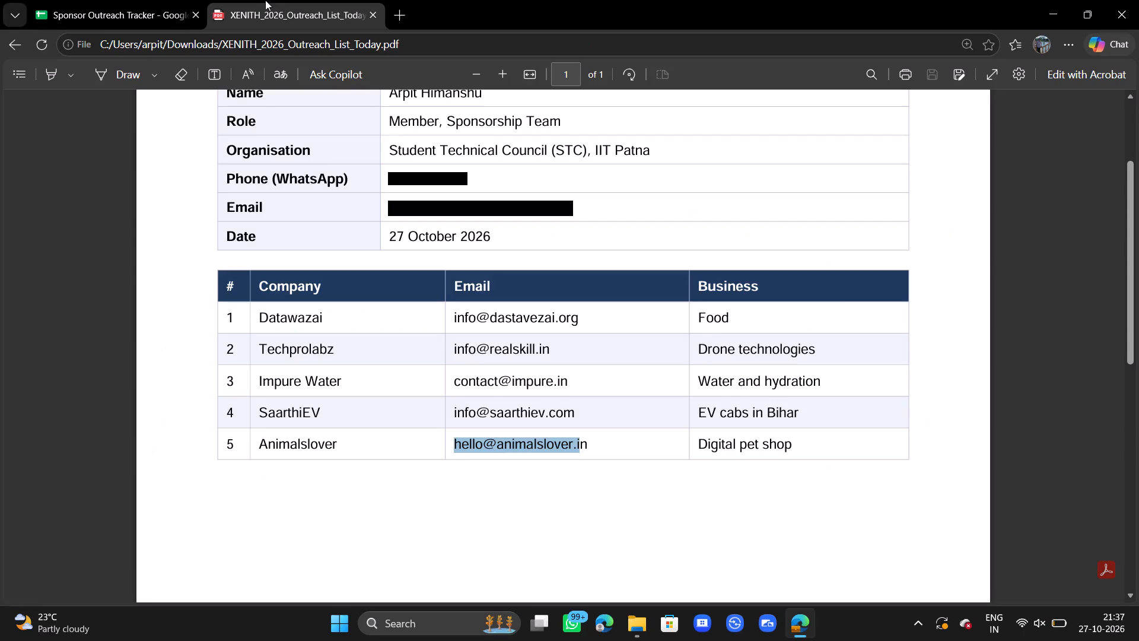
{"action": "left_click", "coordinate": [159, 7]}
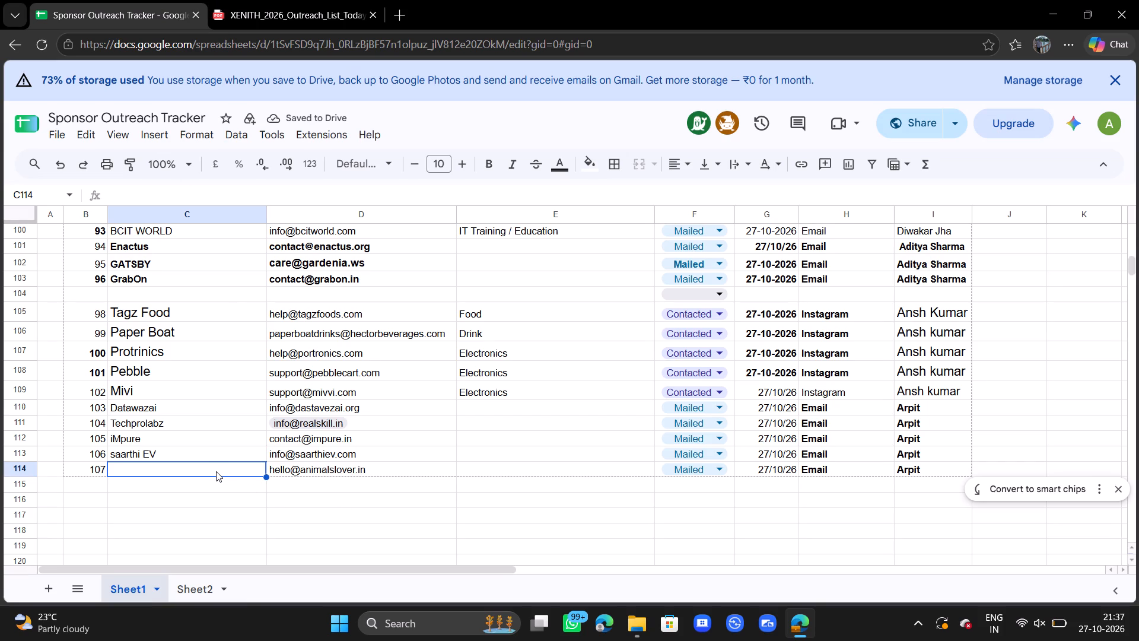
{"action": "left_click", "coordinate": [216, 471]}
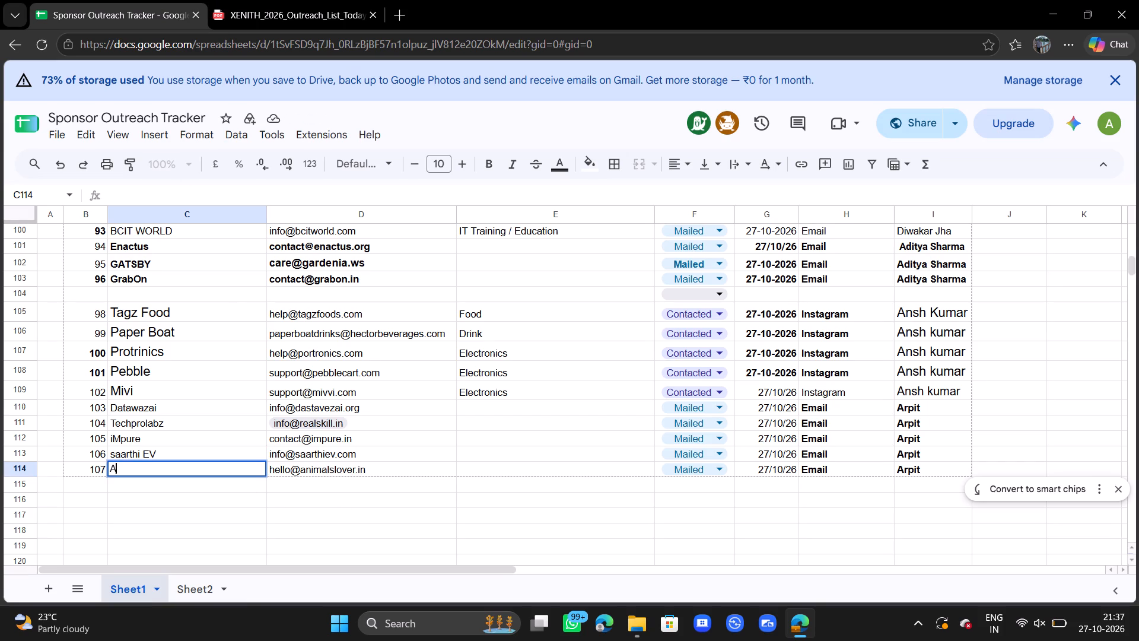
{"action": "type", "text": "nimals"}
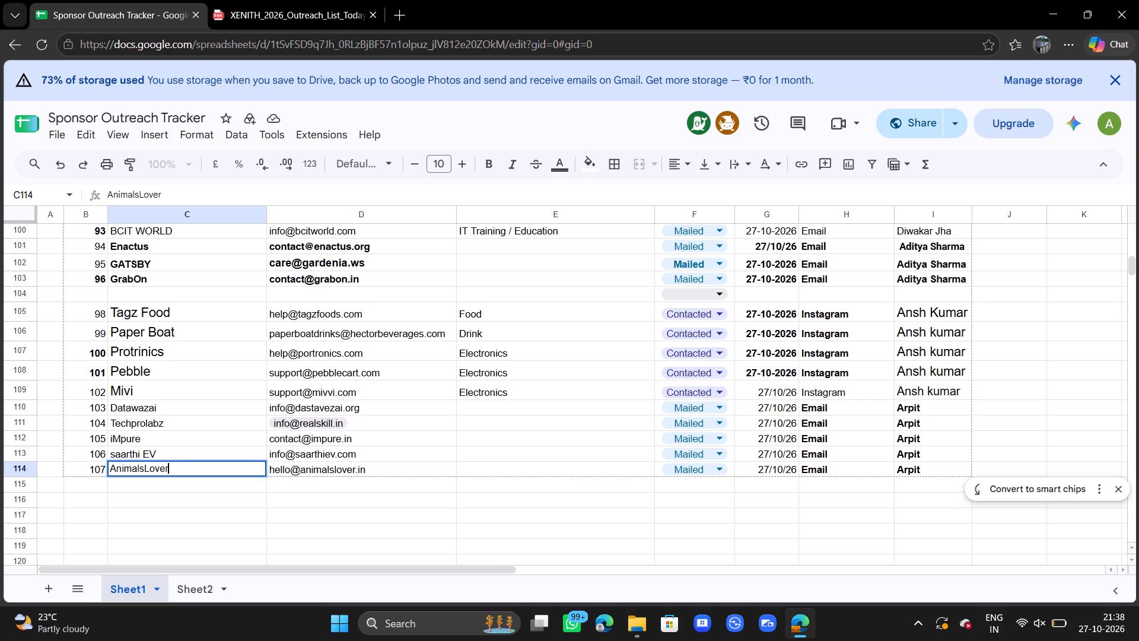
Enter Tool as the business type in E110 for Datawazai, entry 103.
{"action": "left_click", "coordinate": [473, 408]}
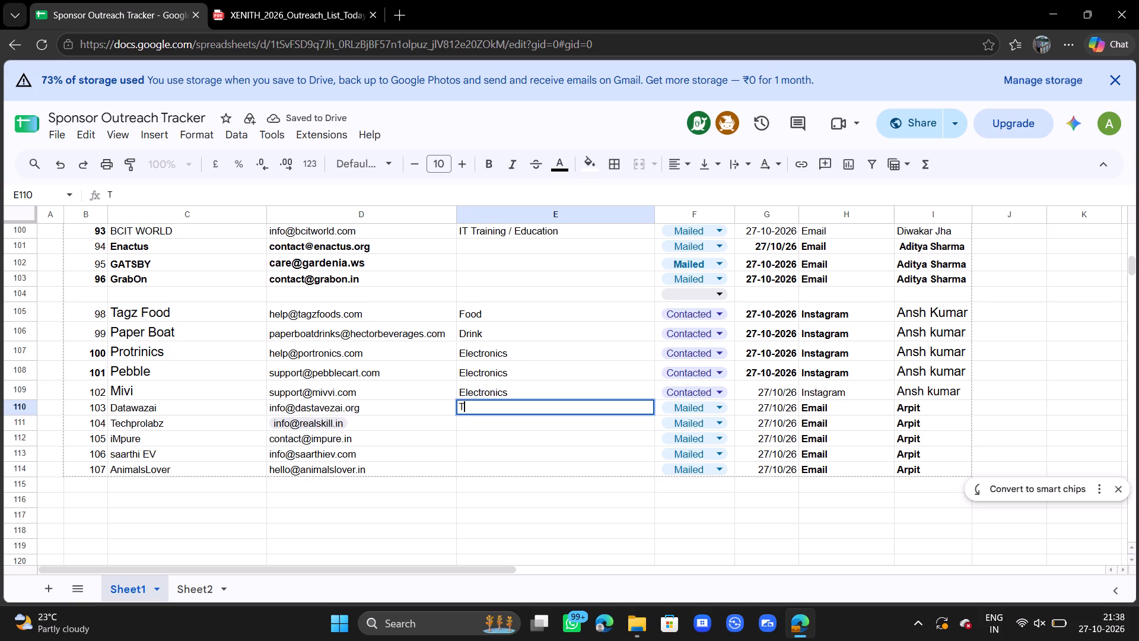
{"action": "type", "text": "ool"}
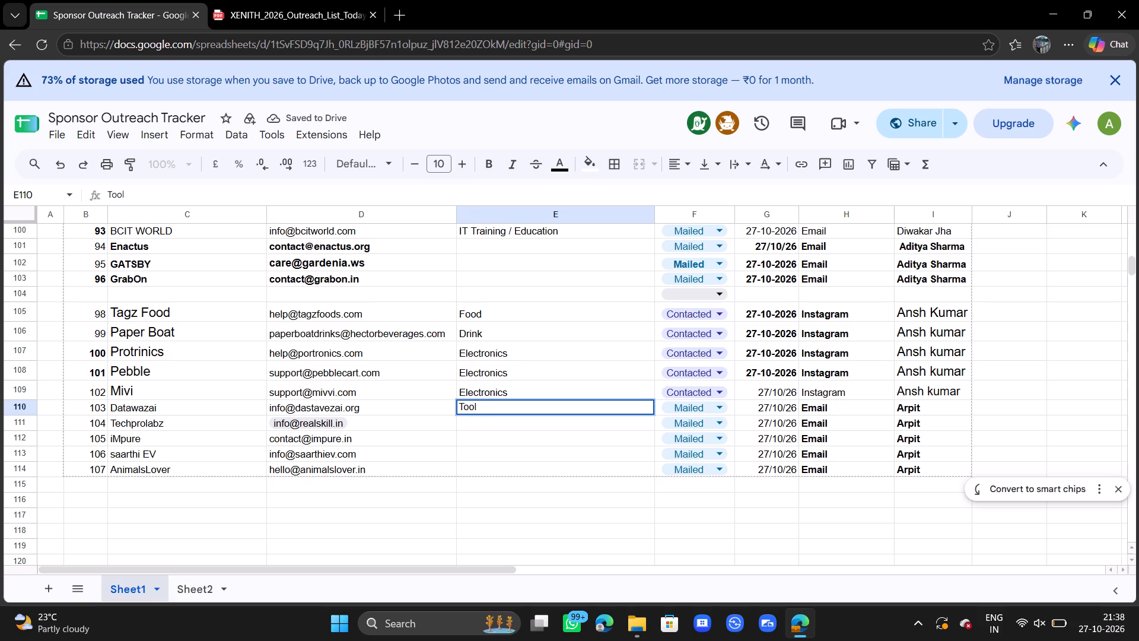
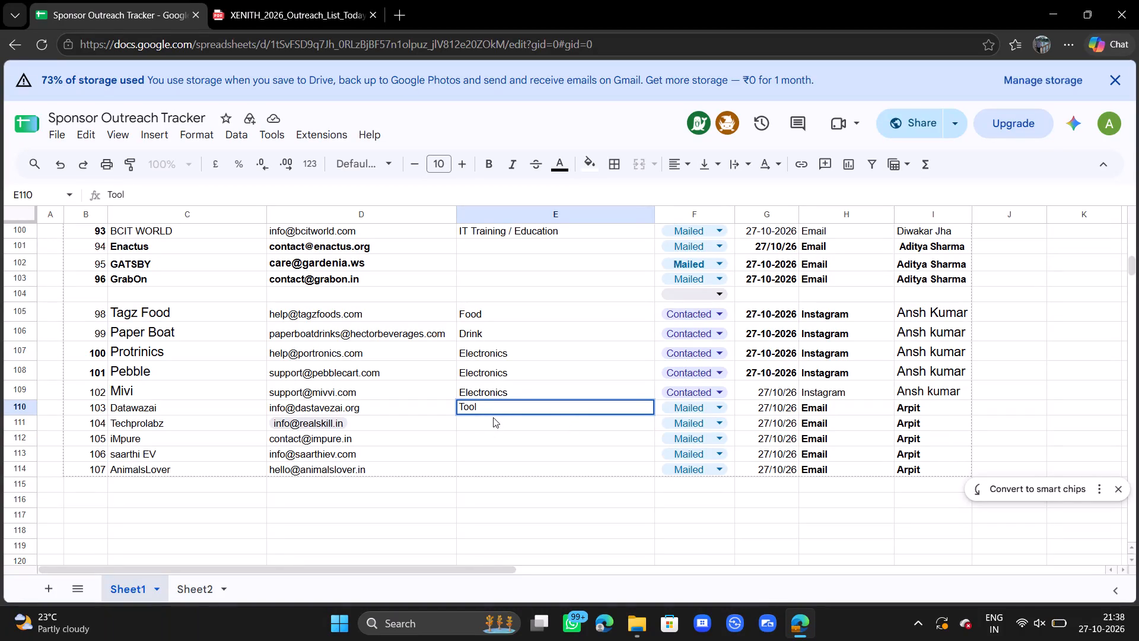
Enter Drone technology as the business type in E111 for Techprolabz and Water in E112 for iMpure.
{"action": "left_click", "coordinate": [493, 417]}
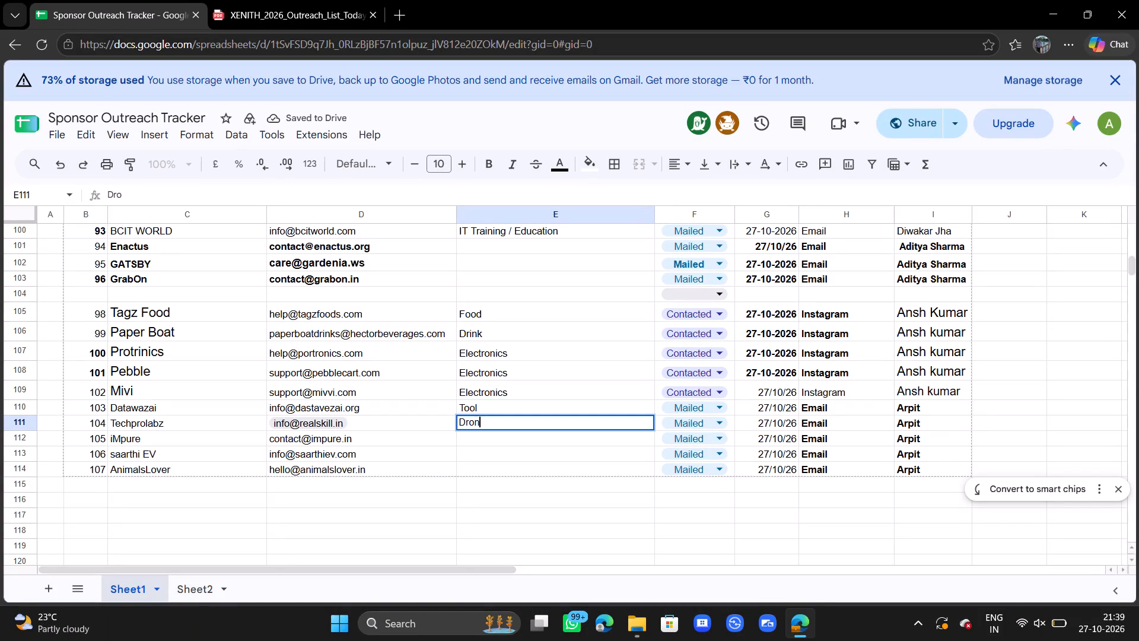
{"action": "type", "text": "ch"}
{"action": "type", "text": "nology"}
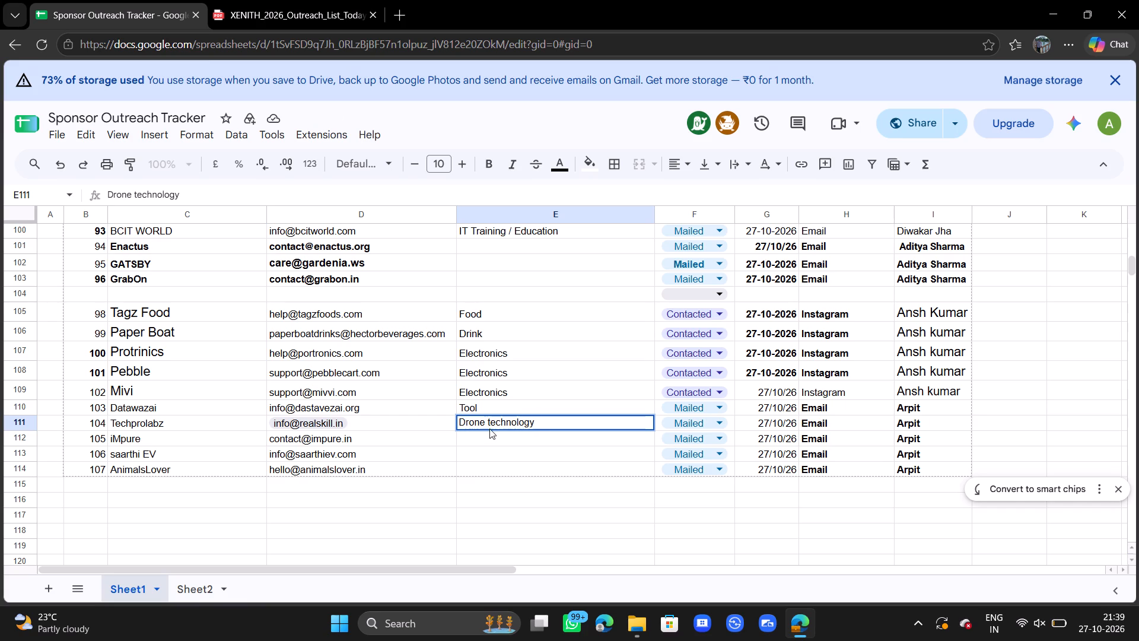
{"action": "left_click", "coordinate": [478, 436]}
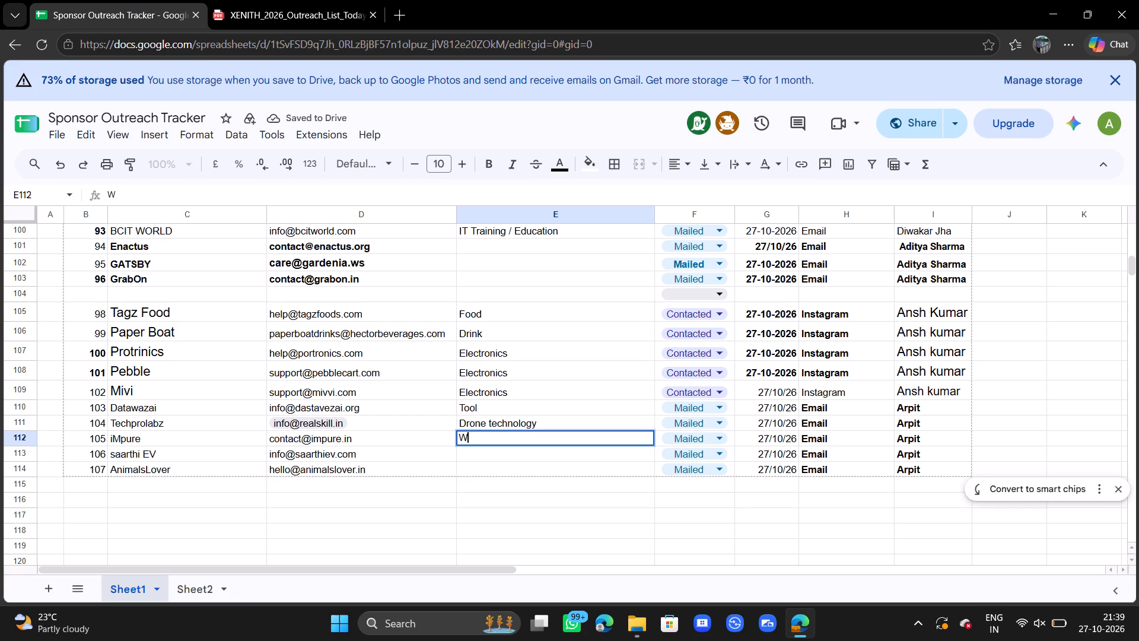
{"action": "type", "text": "ater"}
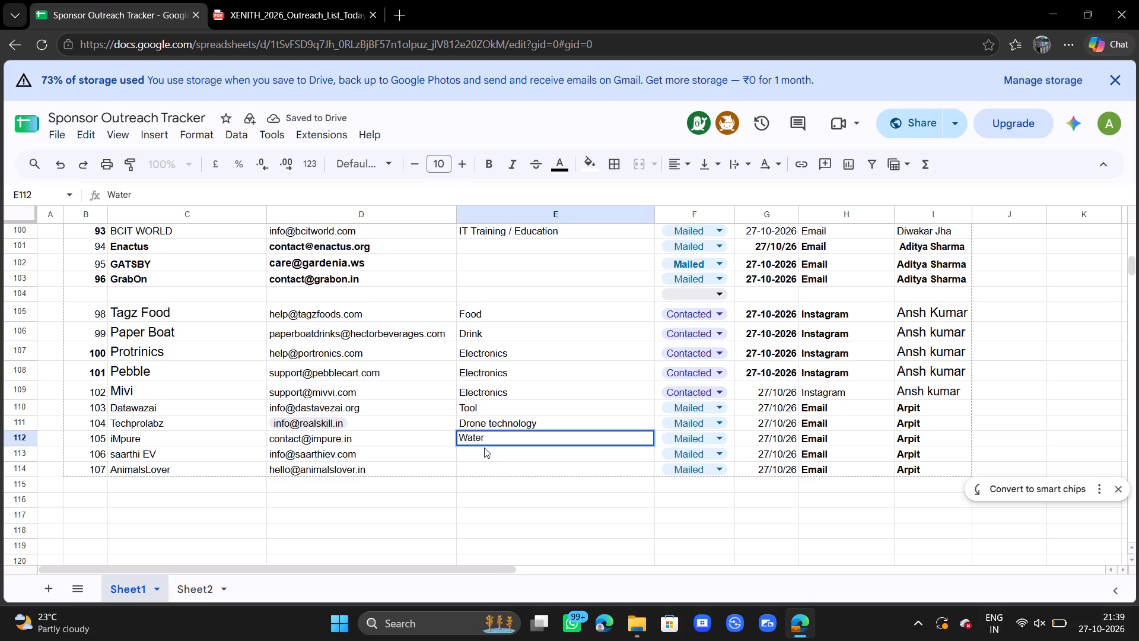
Enter Cab as the business type in E113 for saarthi EV and Pet in E114 for AnimalsLover.
{"action": "left_click", "coordinate": [484, 449]}
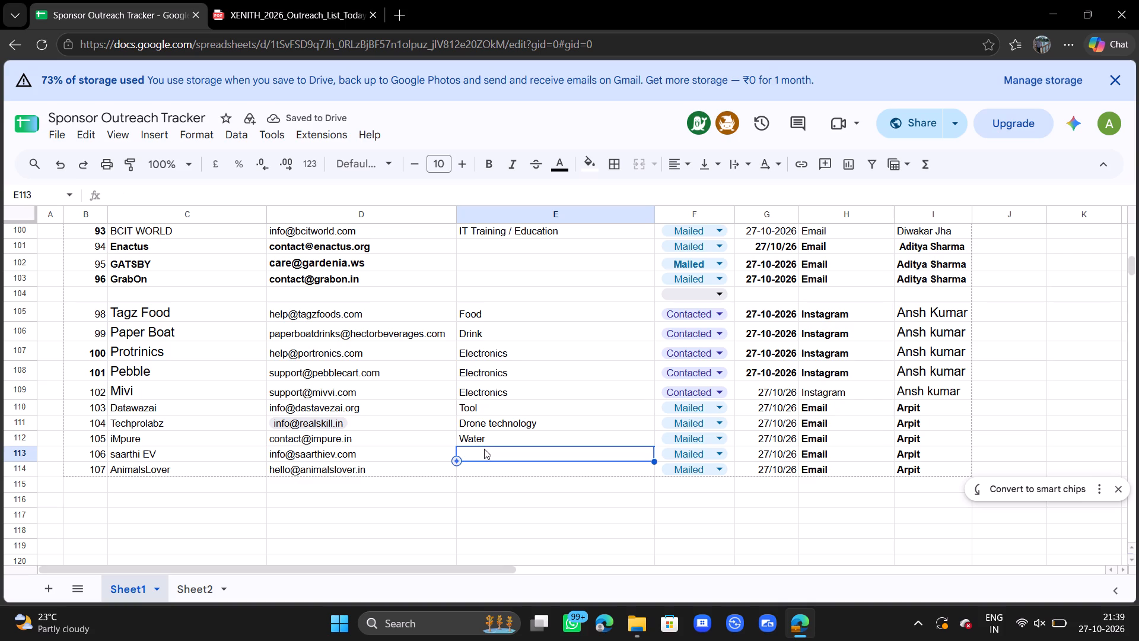
{"action": "key", "text": "b"}
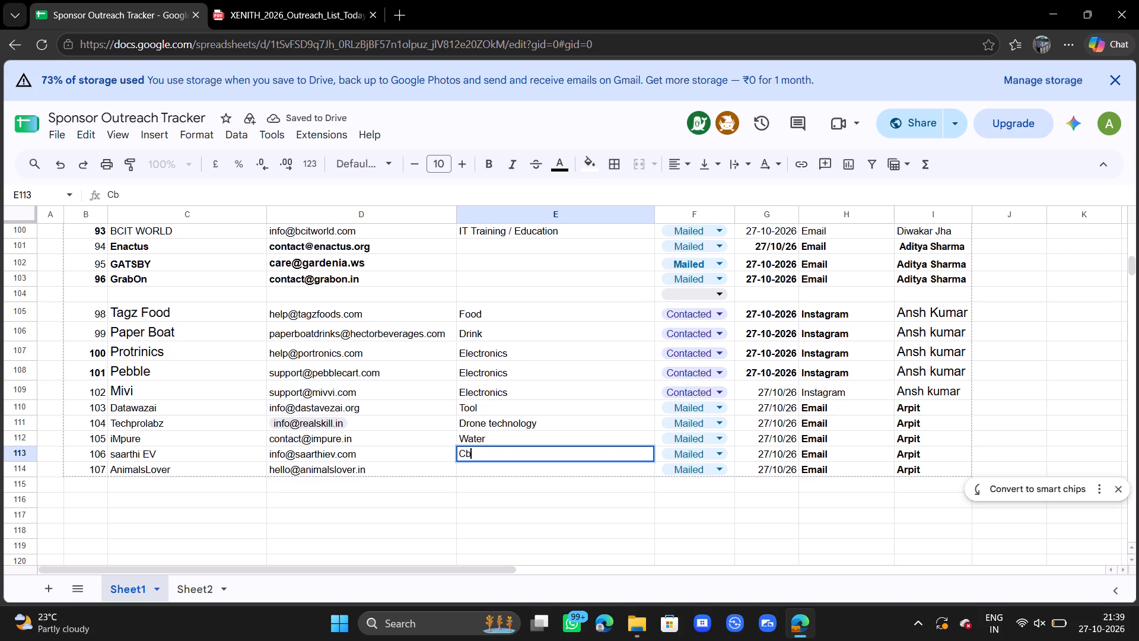
{"action": "key", "text": "BackSpace"}
{"action": "type", "text": "ab"}
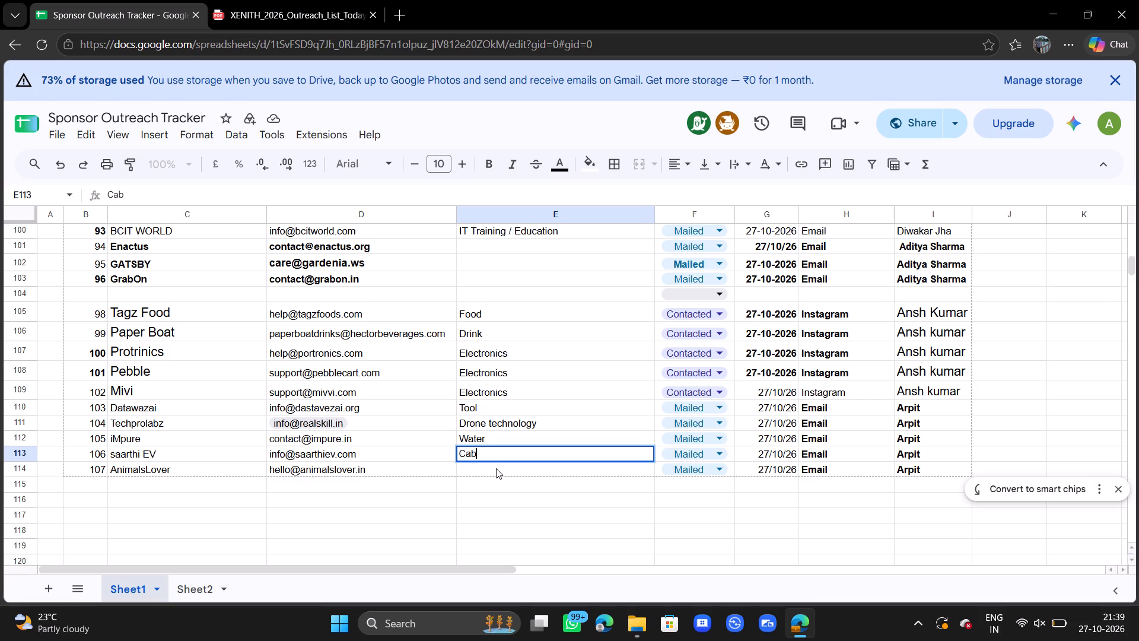
{"action": "left_click", "coordinate": [496, 468]}
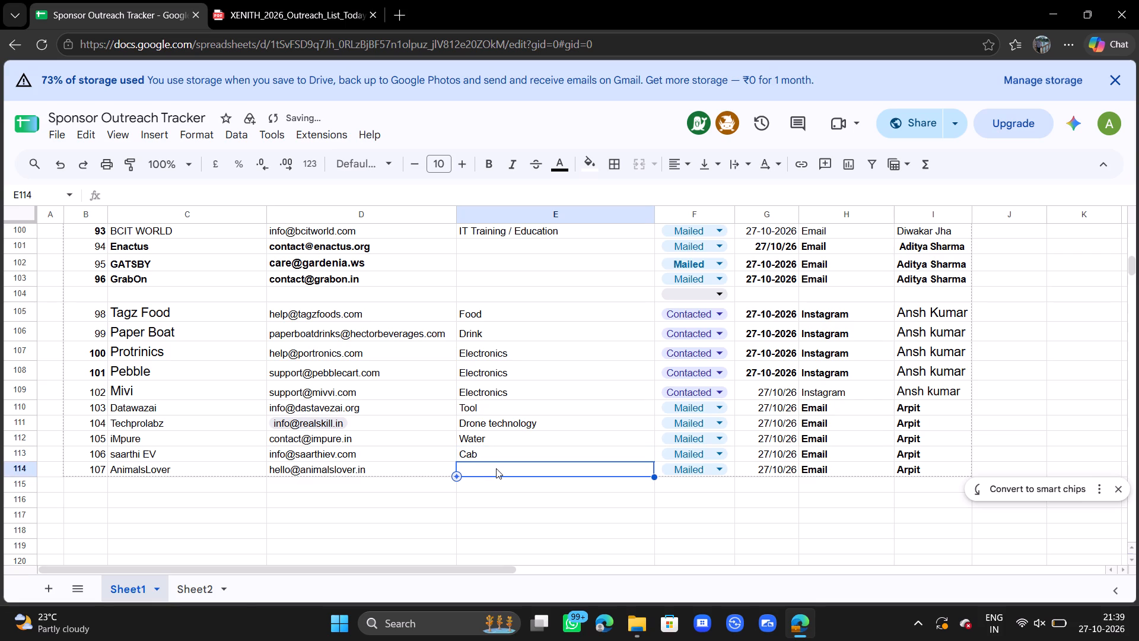
{"action": "type", "text": "et"}
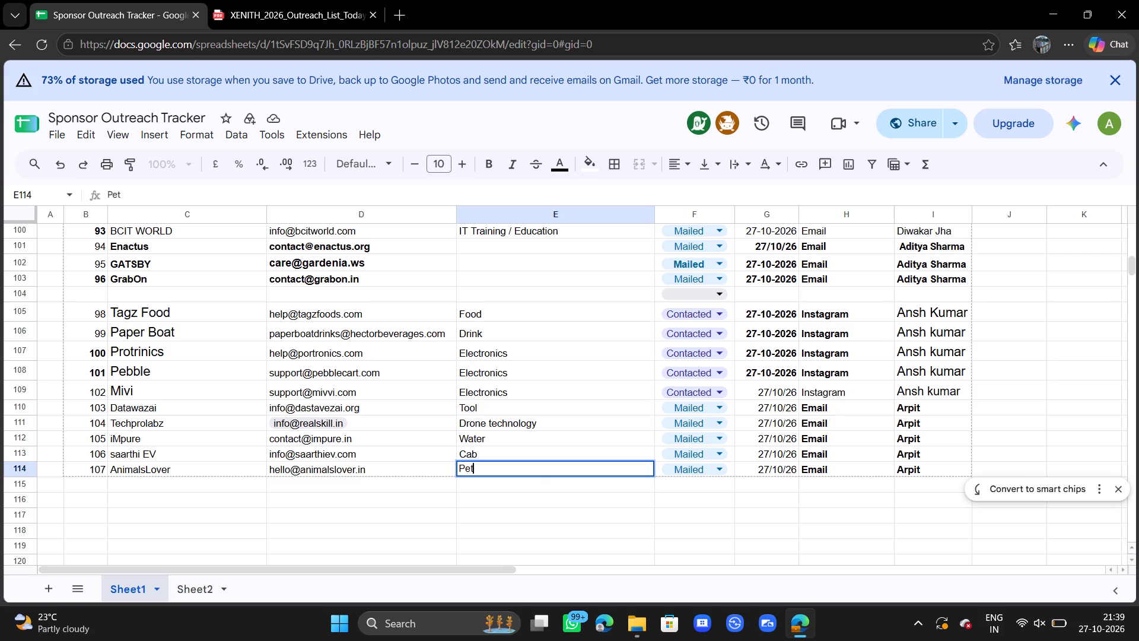
Make the business type text Tool in E110 for Datawazai bold.
{"action": "left_click", "coordinate": [464, 404]}
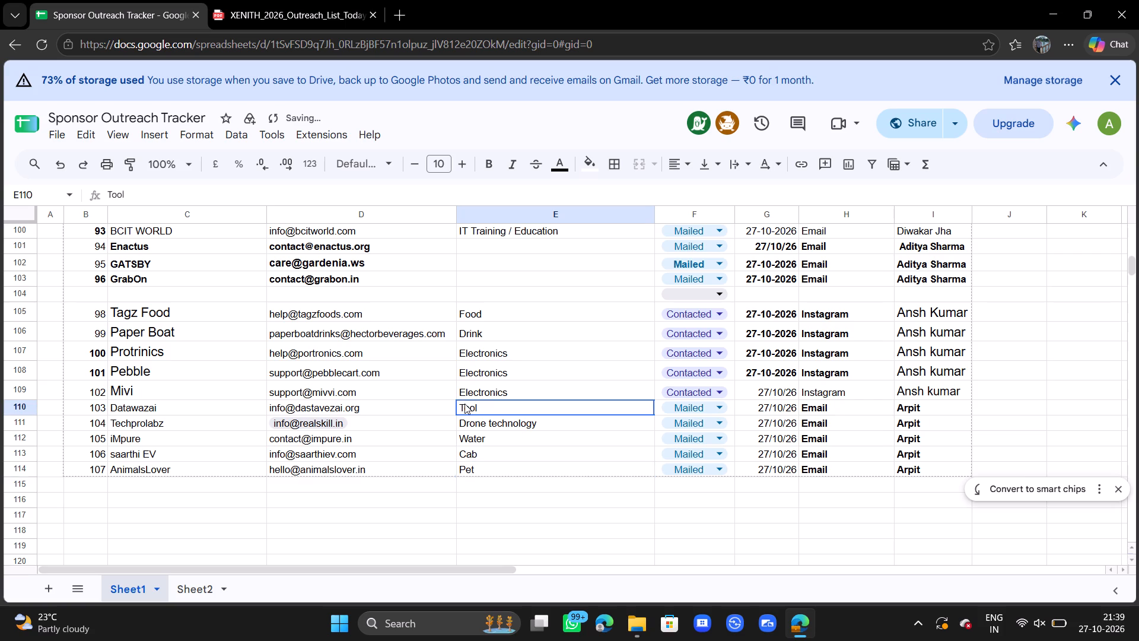
{"action": "double_click", "coordinate": [490, 409]}
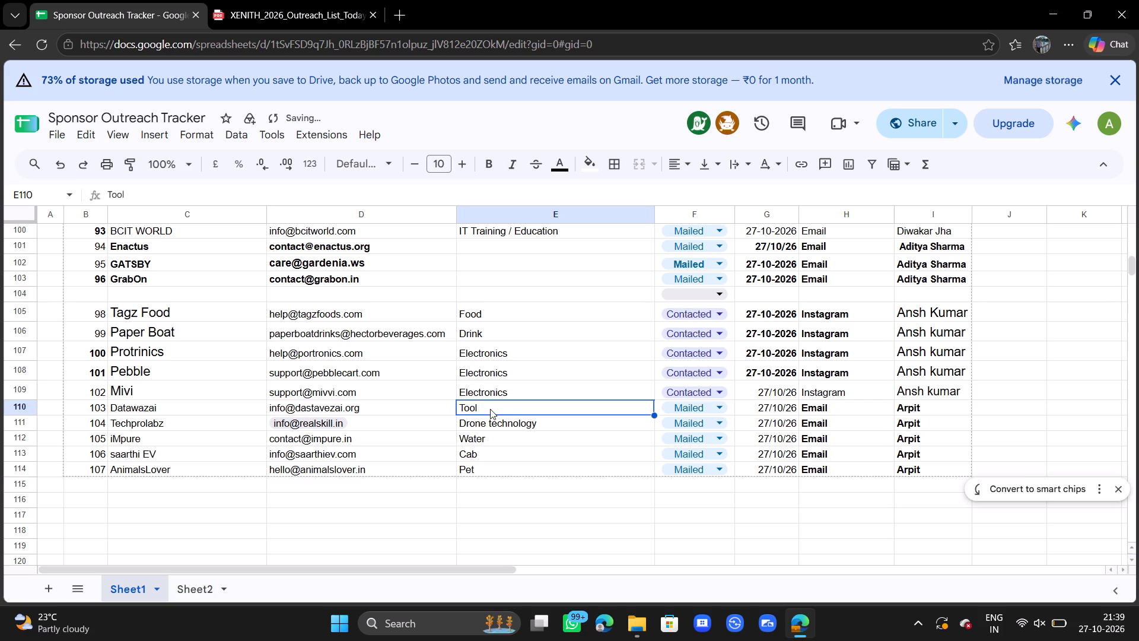
{"action": "double_click", "coordinate": [484, 407]}
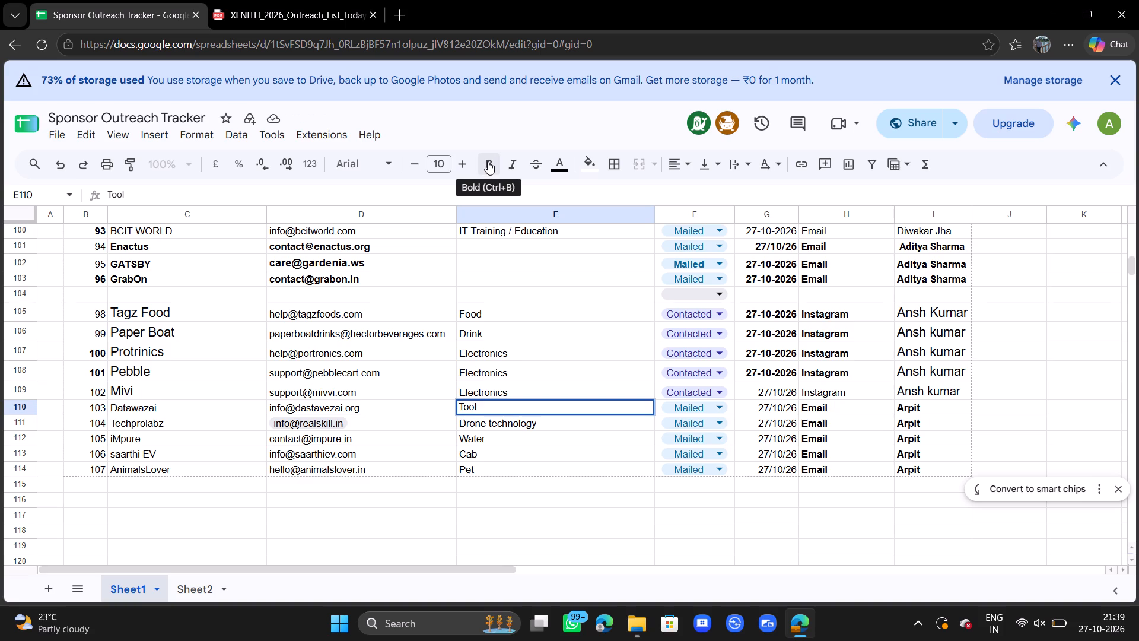
{"action": "double_click", "coordinate": [492, 407]}
{"action": "triple_click", "coordinate": [492, 407]}
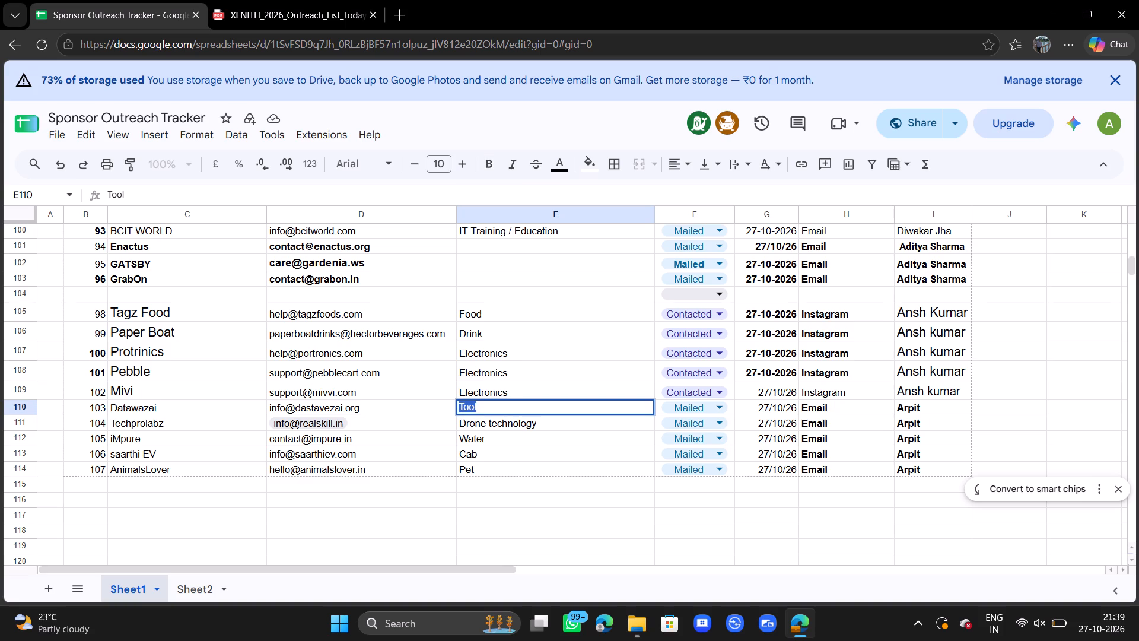
{"action": "left_click", "coordinate": [492, 407]}
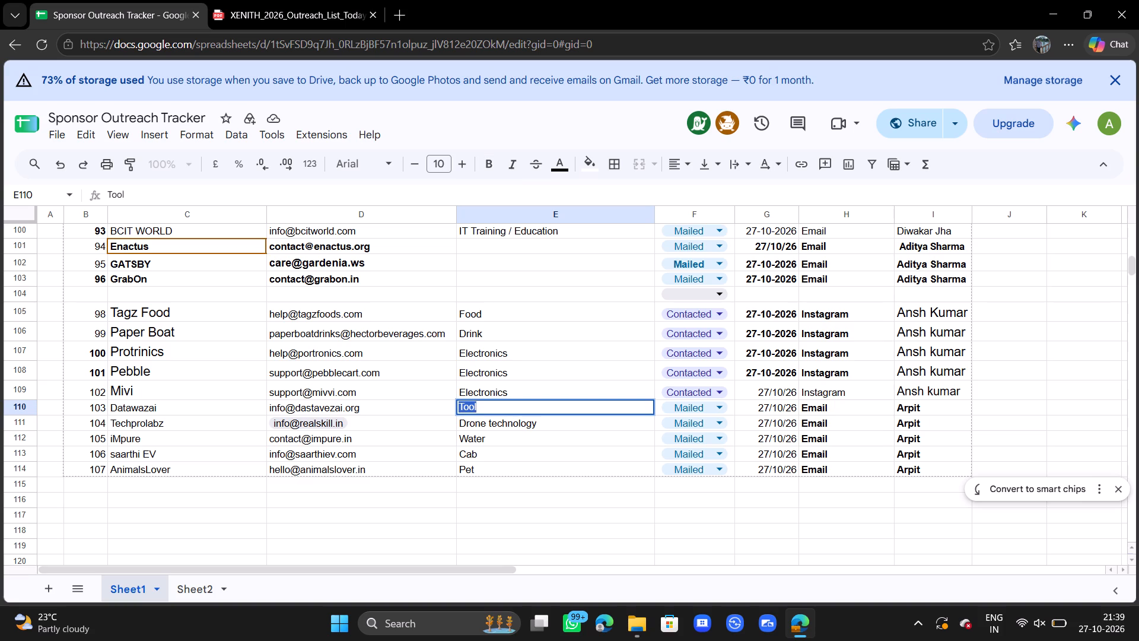
{"action": "key", "text": "ctrl+b"}
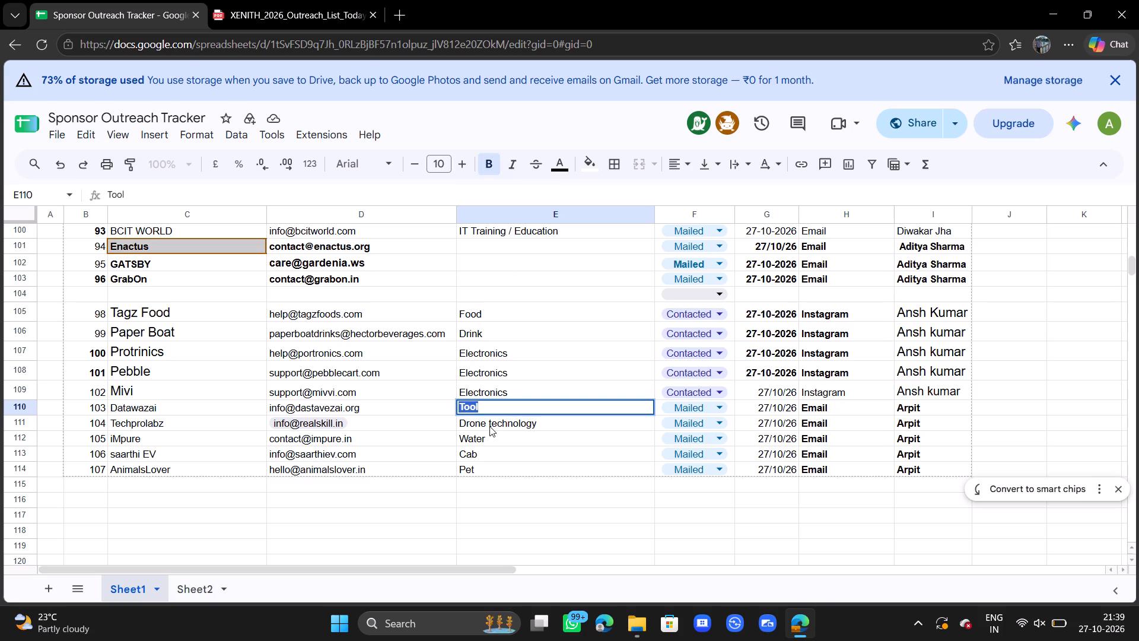
Make the business types Drone technology in E111 and Water in E112 bold.
{"action": "left_click", "coordinate": [489, 423], "text": "ctrl"}
{"action": "double_click", "coordinate": [489, 423]}
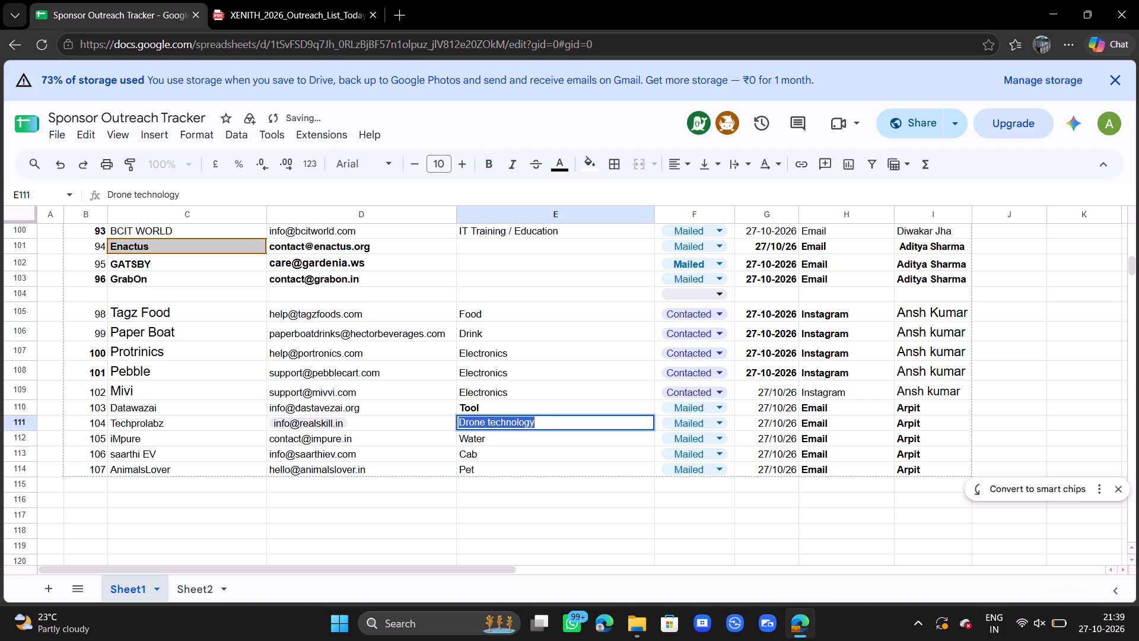
{"action": "key", "text": "ctrl+b"}
{"action": "left_click", "coordinate": [488, 439]}
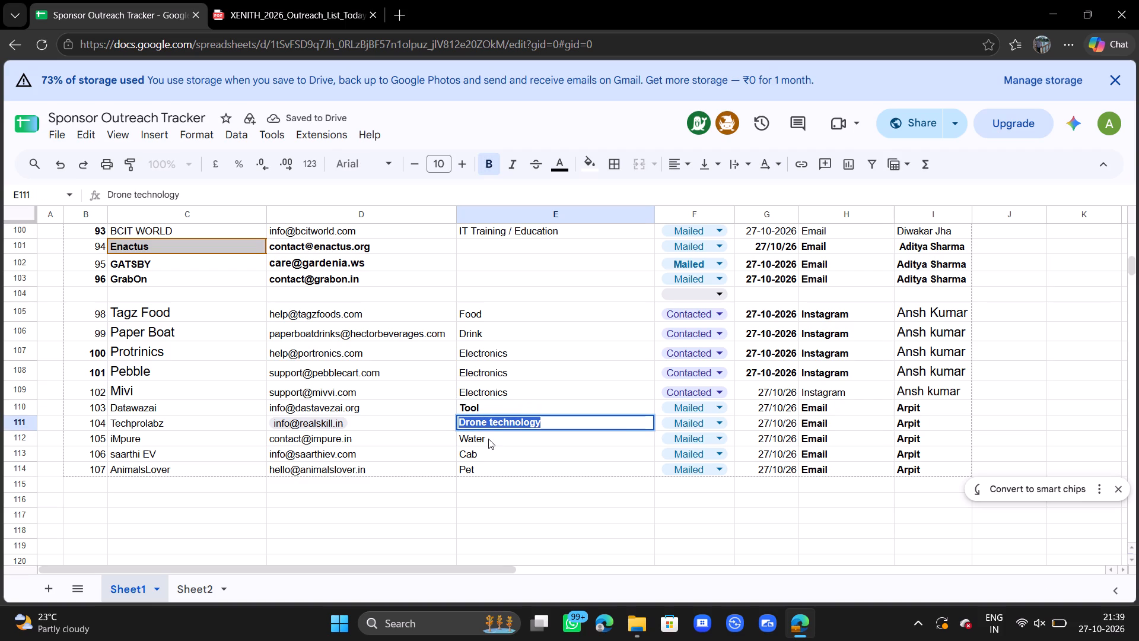
{"action": "double_click", "coordinate": [488, 439]}
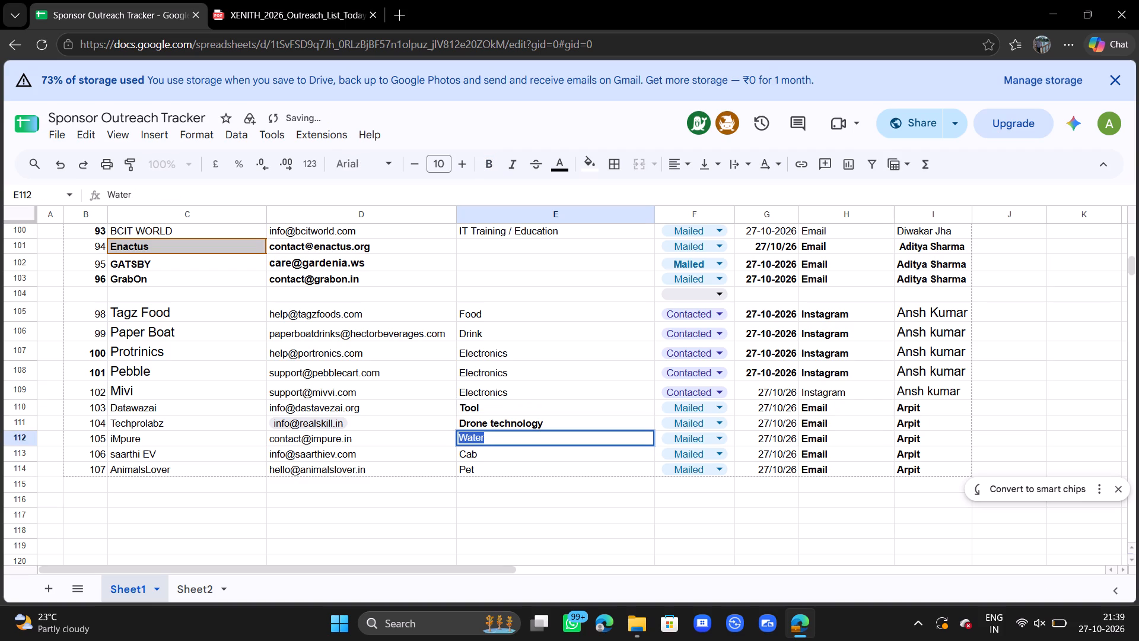
{"action": "key", "text": "ctrl+b"}
Make the business types Cab in E113 and Pet in E114 bold.
{"action": "double_click", "coordinate": [473, 453]}
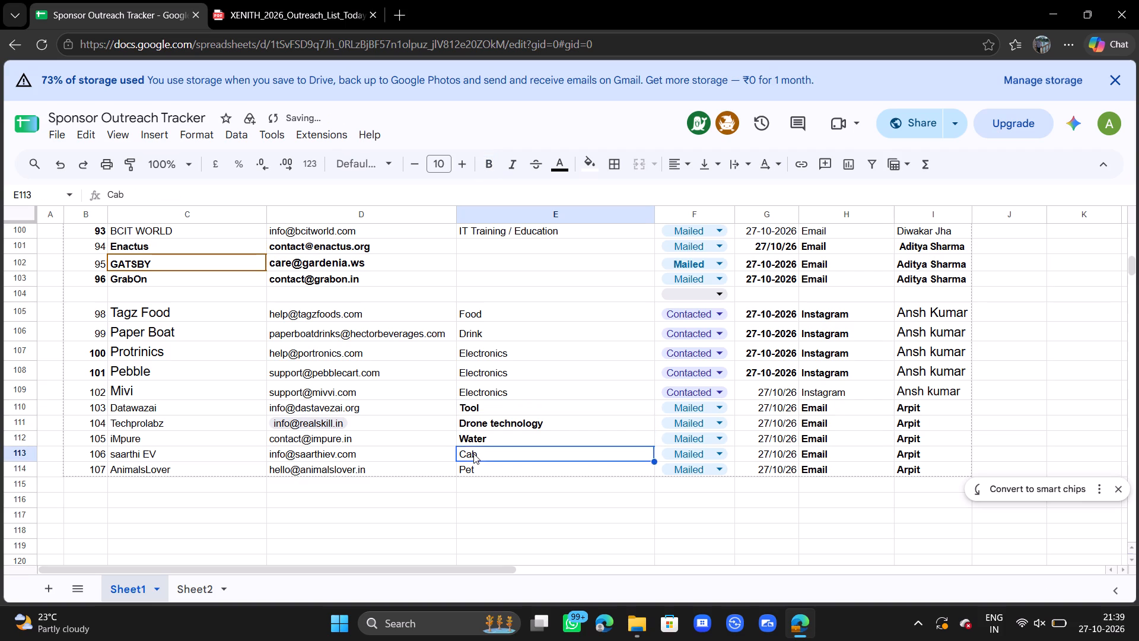
{"action": "key", "text": "ctrl+b"}
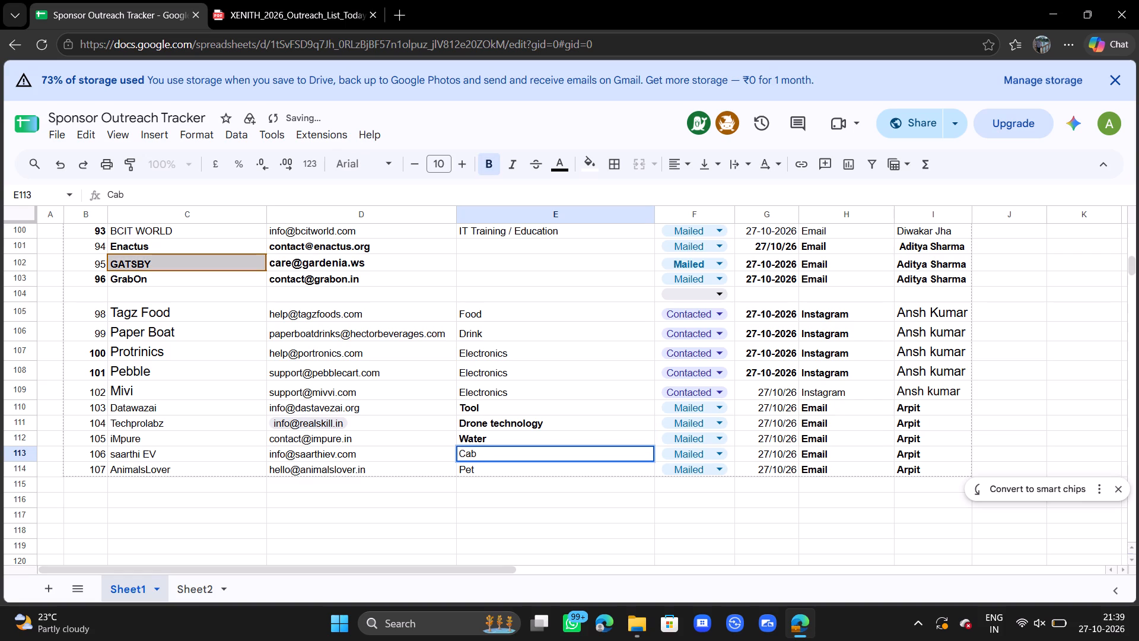
{"action": "double_click", "coordinate": [473, 453]}
{"action": "key", "text": "ctrl+b"}
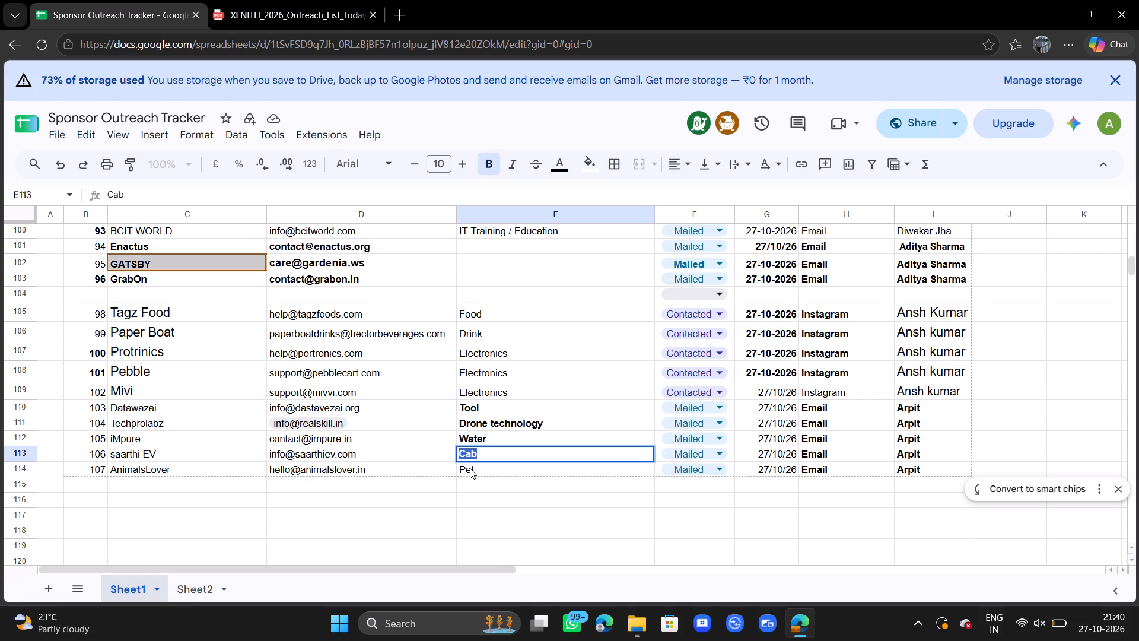
{"action": "double_click", "coordinate": [470, 468]}
{"action": "double_click", "coordinate": [470, 468]}
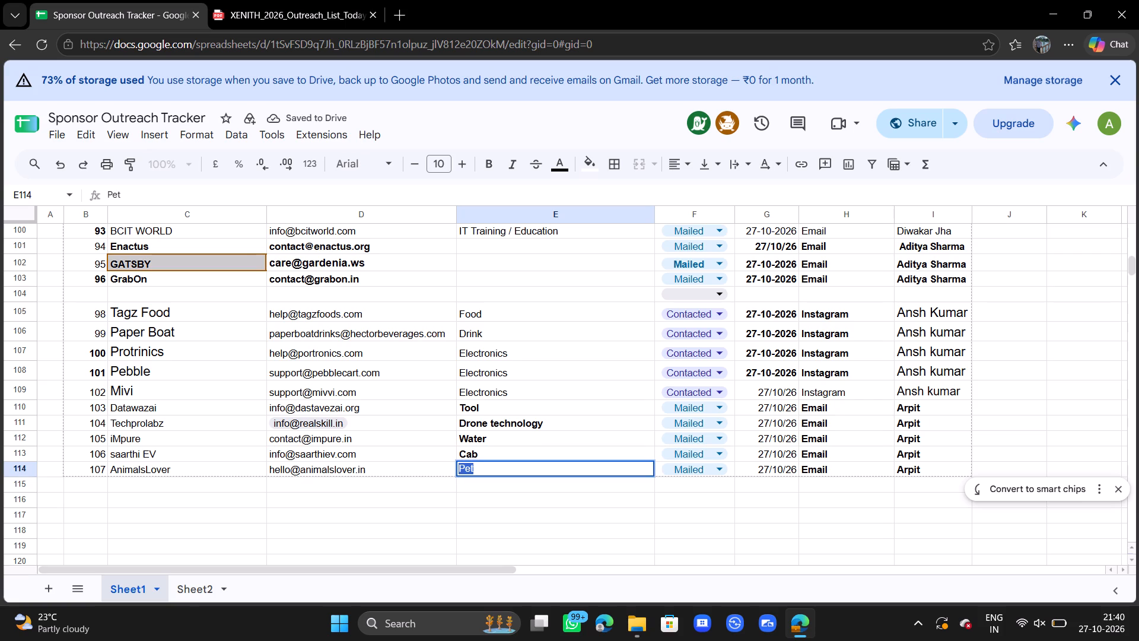
{"action": "key", "text": "ctrl+b"}
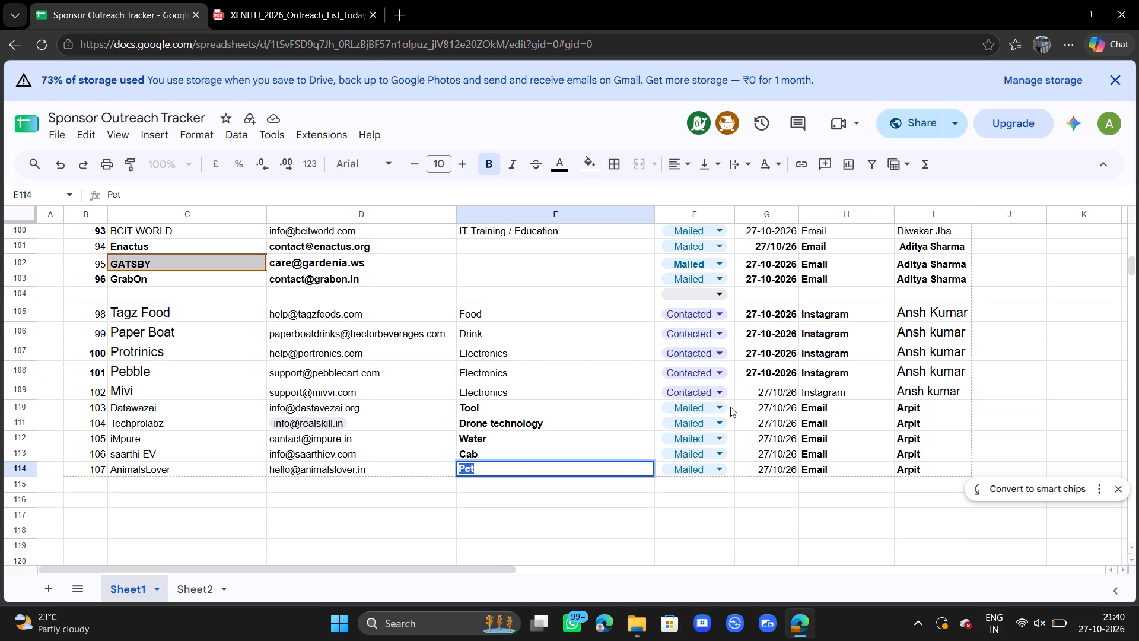
Make the dates in G110 to G114 bold for the five new company rows, Datawazai through AnimalsLover.
{"action": "left_click", "coordinate": [746, 404]}
{"action": "left_click", "coordinate": [746, 404]}
{"action": "left_click_drag", "start_coordinate": [746, 404], "coordinate": [746, 463]}
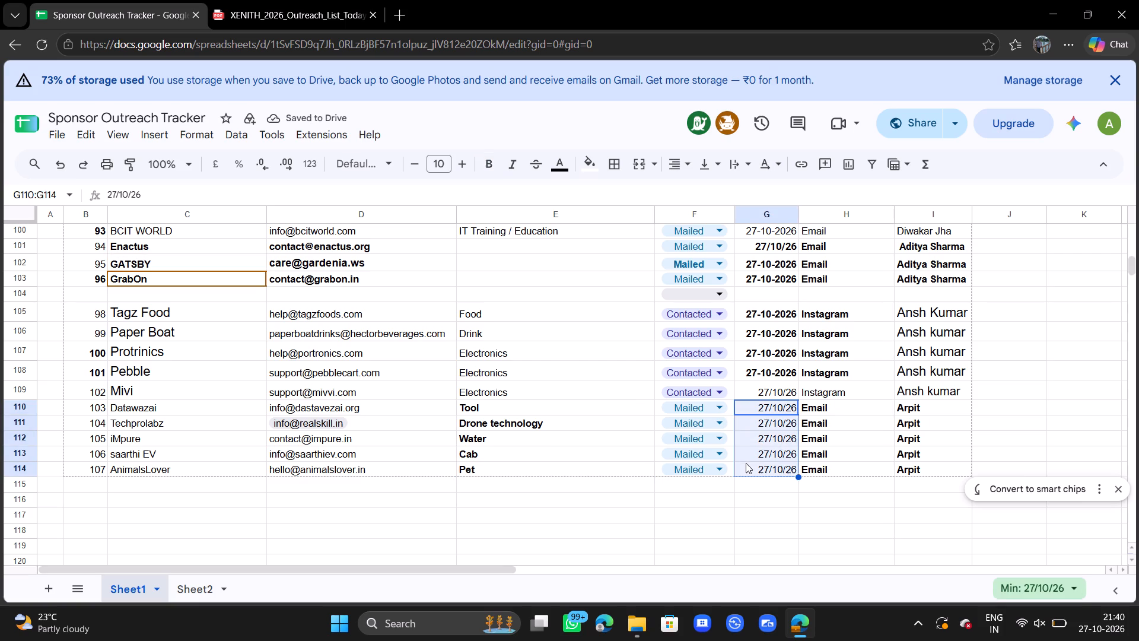
{"action": "key", "text": "ctrl+b"}
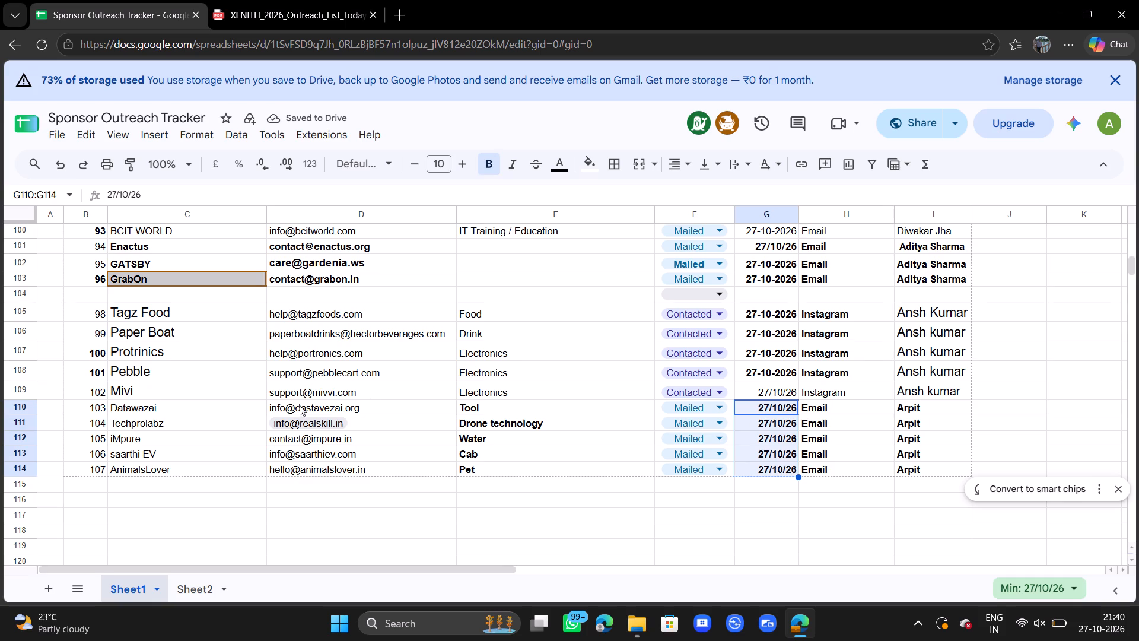
Make the company names in C110 to C114, from Datawazai to AnimalsLover, bold.
{"action": "left_click", "coordinate": [266, 409]}
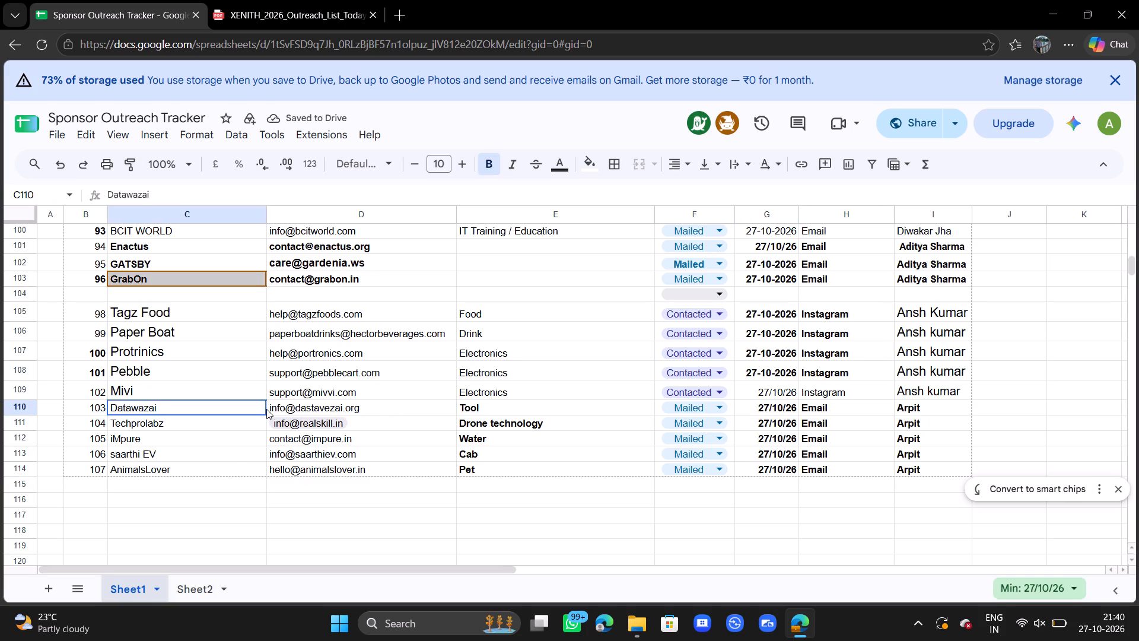
{"action": "left_click_drag", "start_coordinate": [266, 409], "coordinate": [259, 437]}
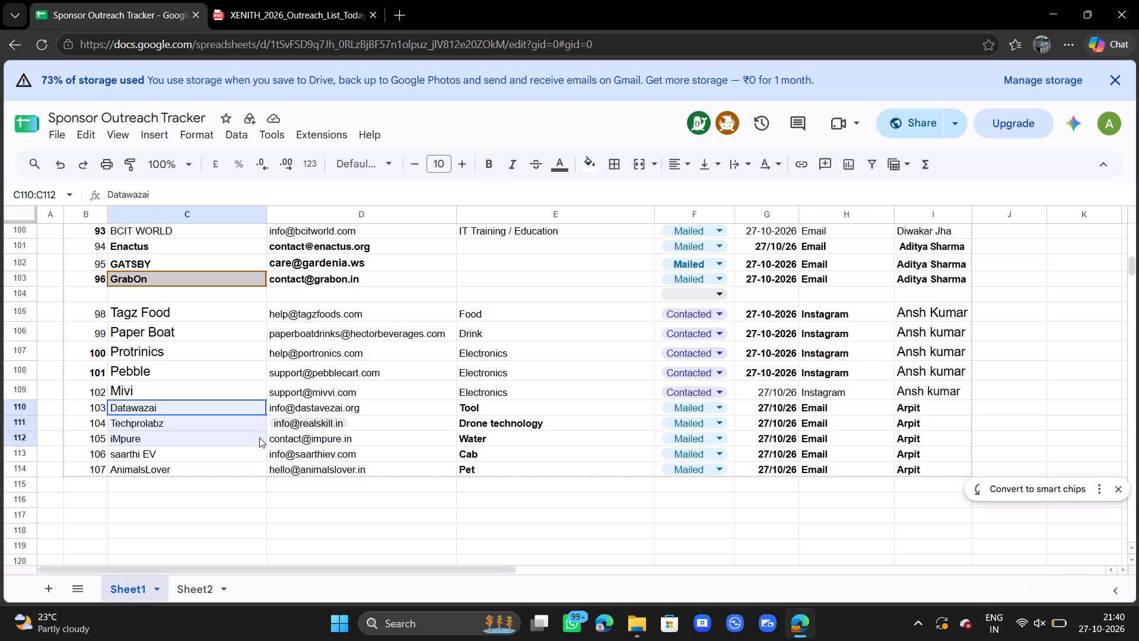
{"action": "left_click_drag", "start_coordinate": [259, 437], "coordinate": [259, 471]}
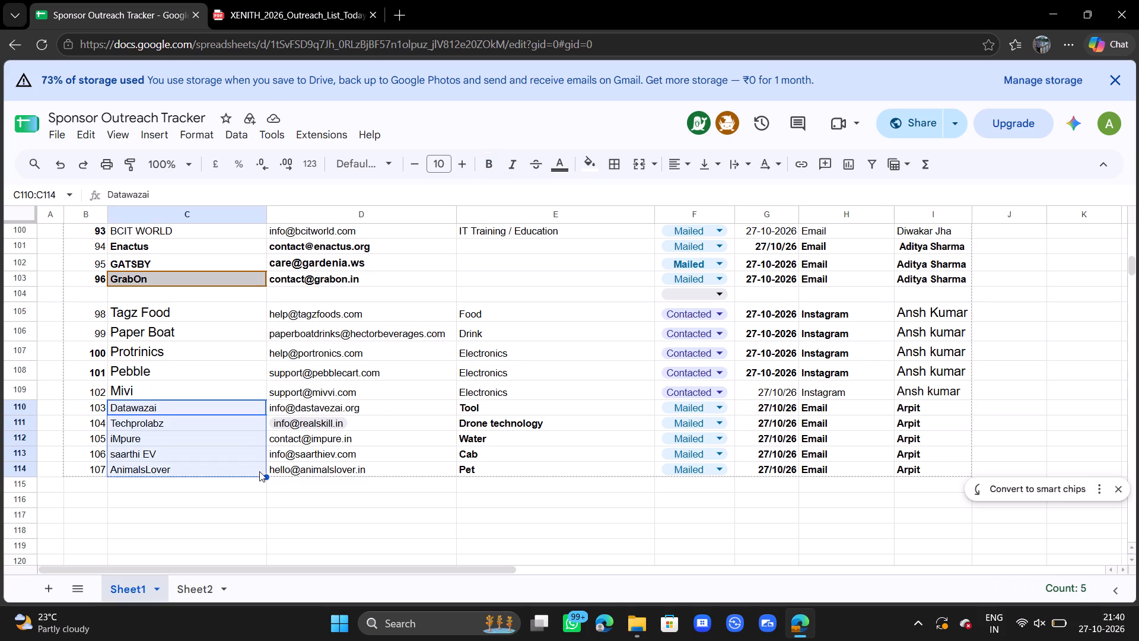
{"action": "key", "text": "ctrl+b"}
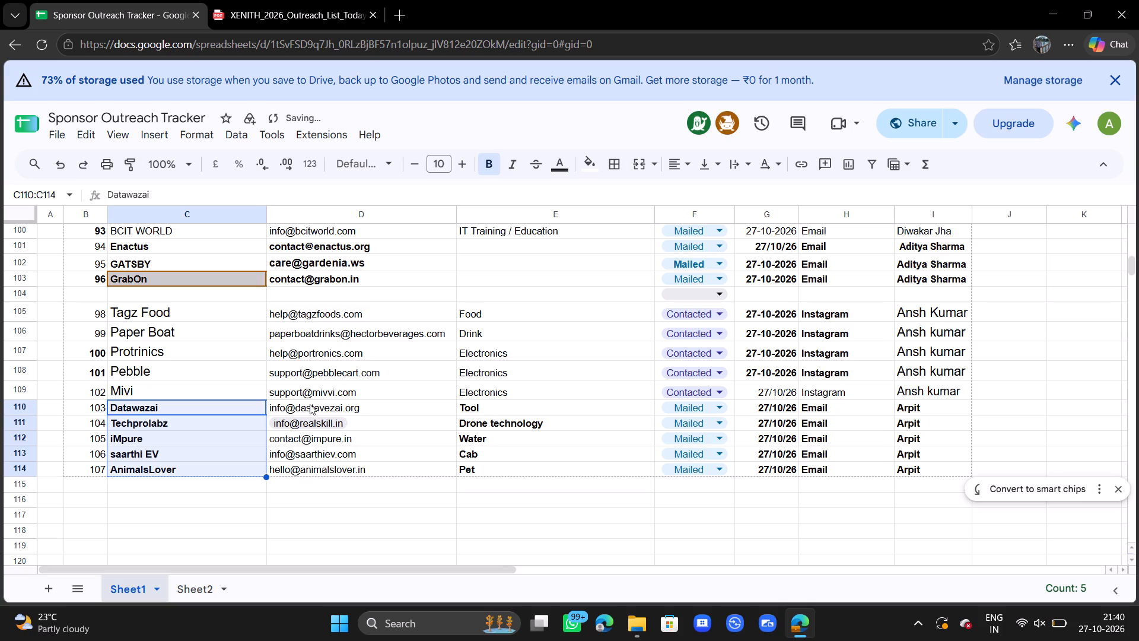
Make the company email addresses in D110 to D114 bold.
{"action": "left_click", "coordinate": [310, 404]}
{"action": "left_click_drag", "start_coordinate": [310, 404], "coordinate": [316, 467]}
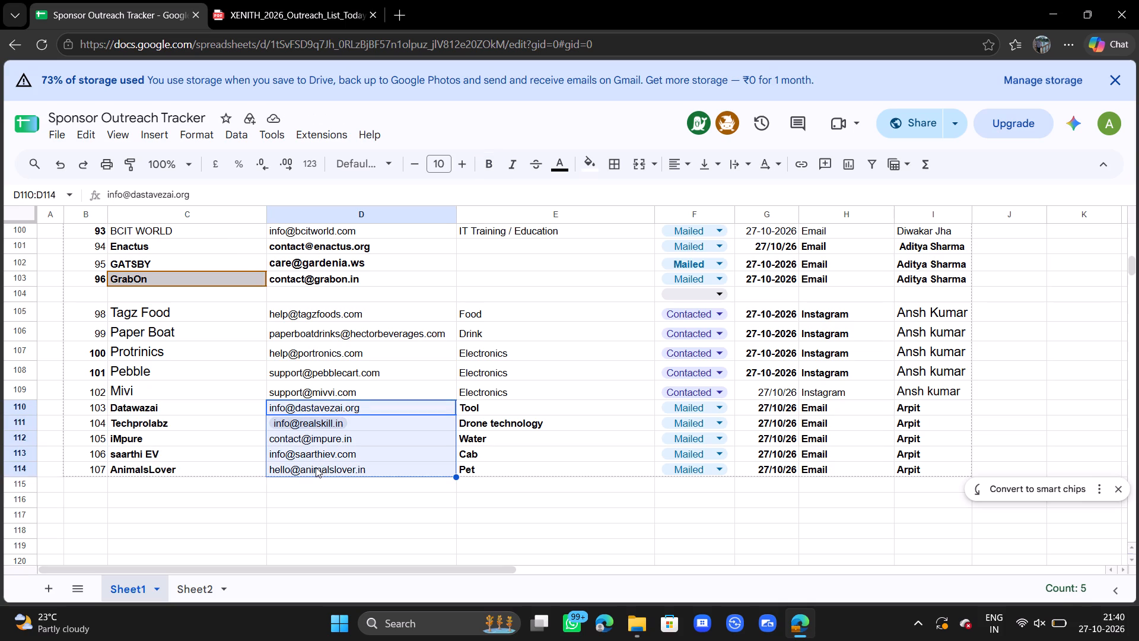
{"action": "key", "text": "ctrl+b"}
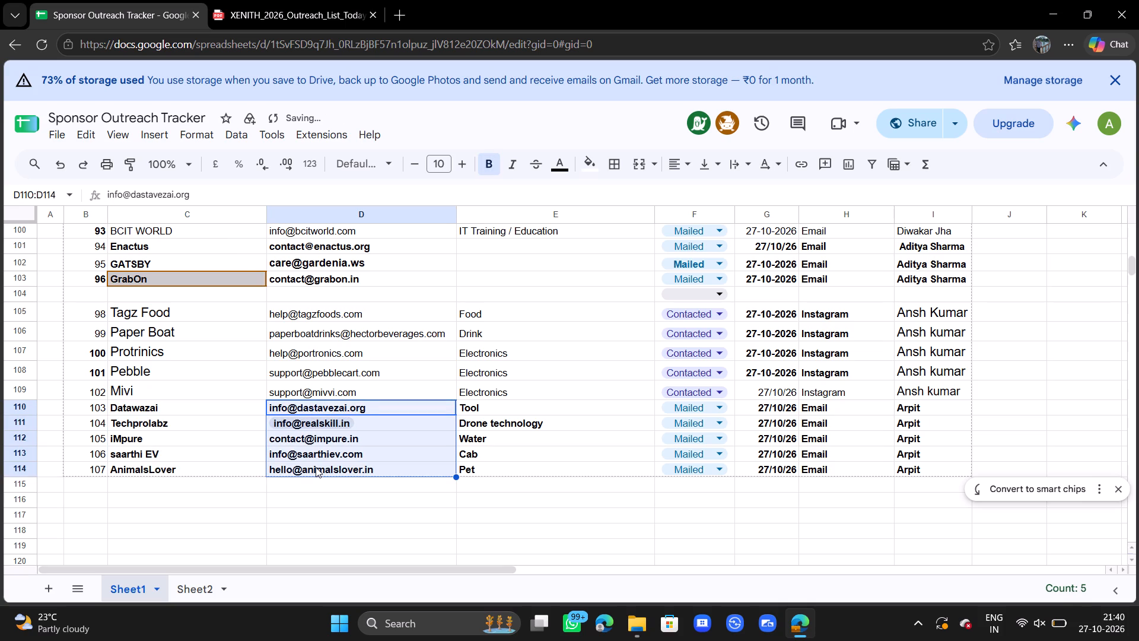
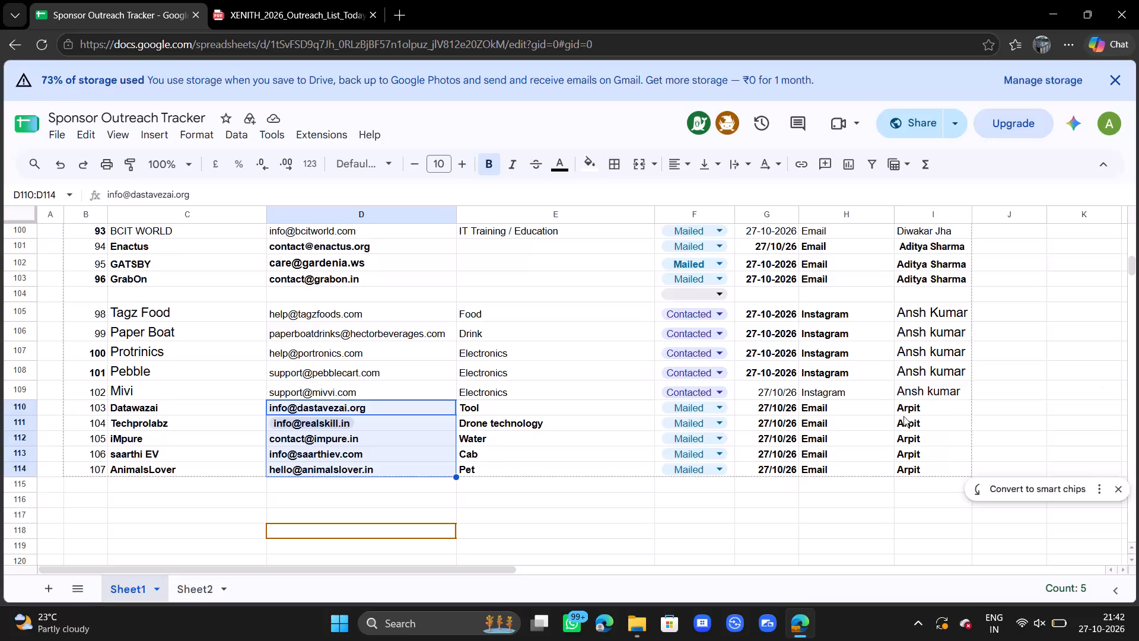
{"action": "left_click", "coordinate": [942, 407]}
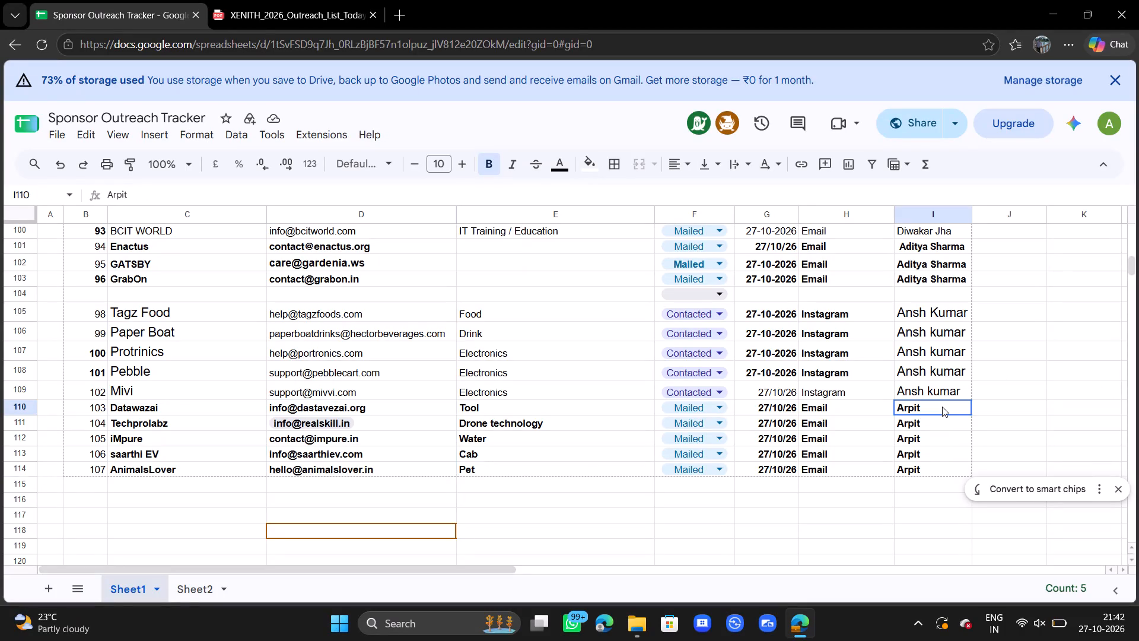
{"action": "left_click_drag", "start_coordinate": [942, 407], "coordinate": [938, 477]}
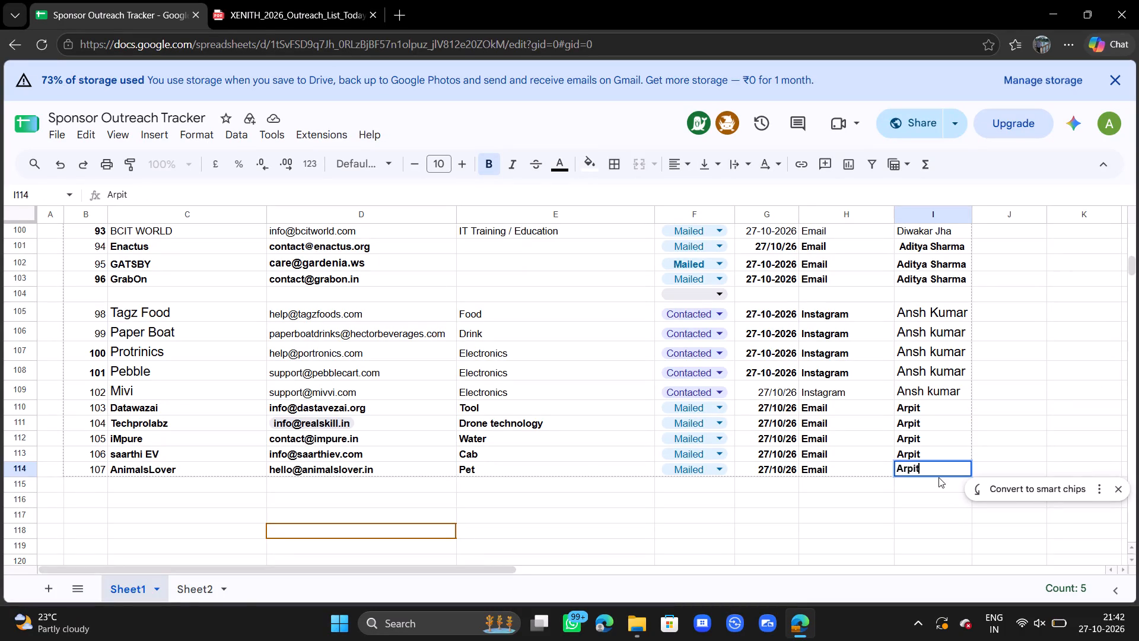
{"action": "left_click", "coordinate": [588, 170]}
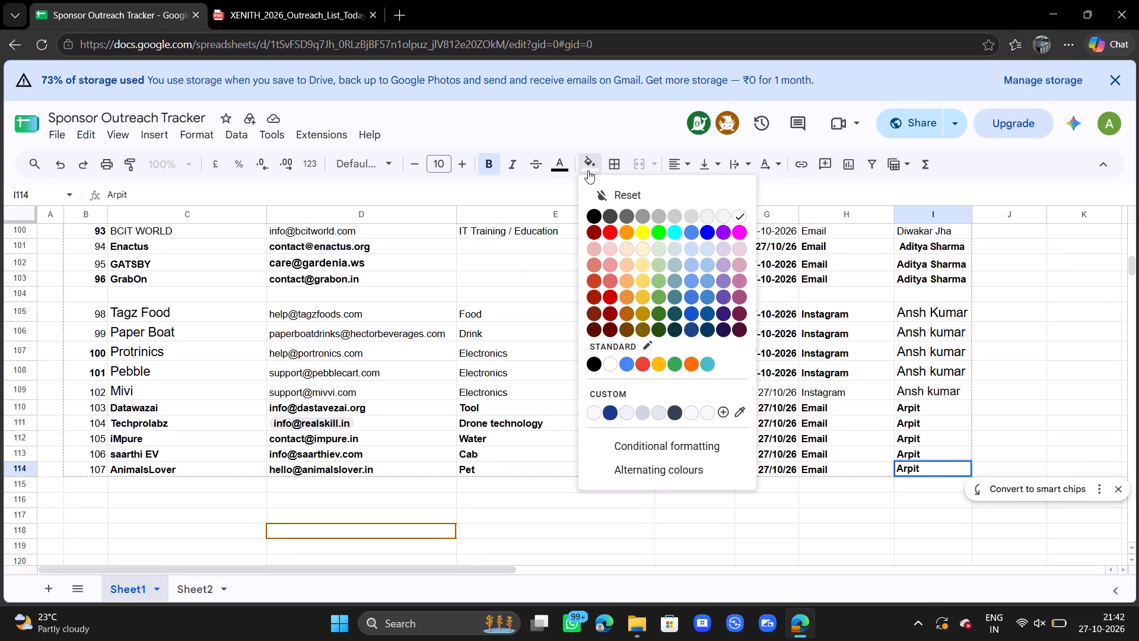
{"action": "left_click", "coordinate": [643, 246]}
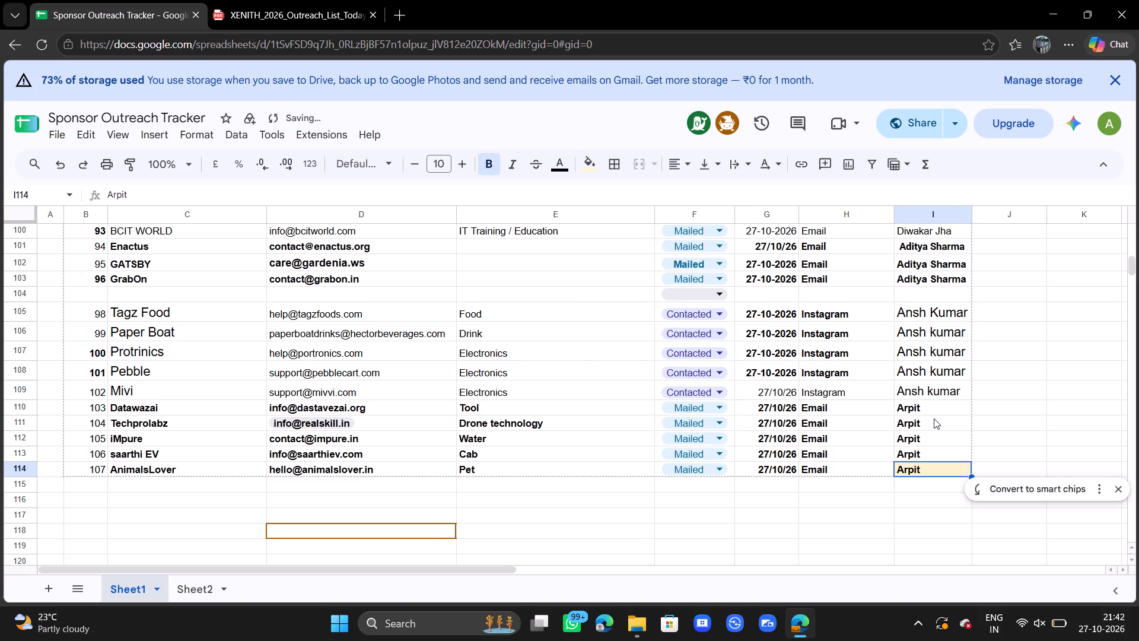
{"action": "left_click", "coordinate": [940, 405]}
{"action": "left_click_drag", "start_coordinate": [940, 405], "coordinate": [935, 464]}
{"action": "left_click", "coordinate": [596, 163]}
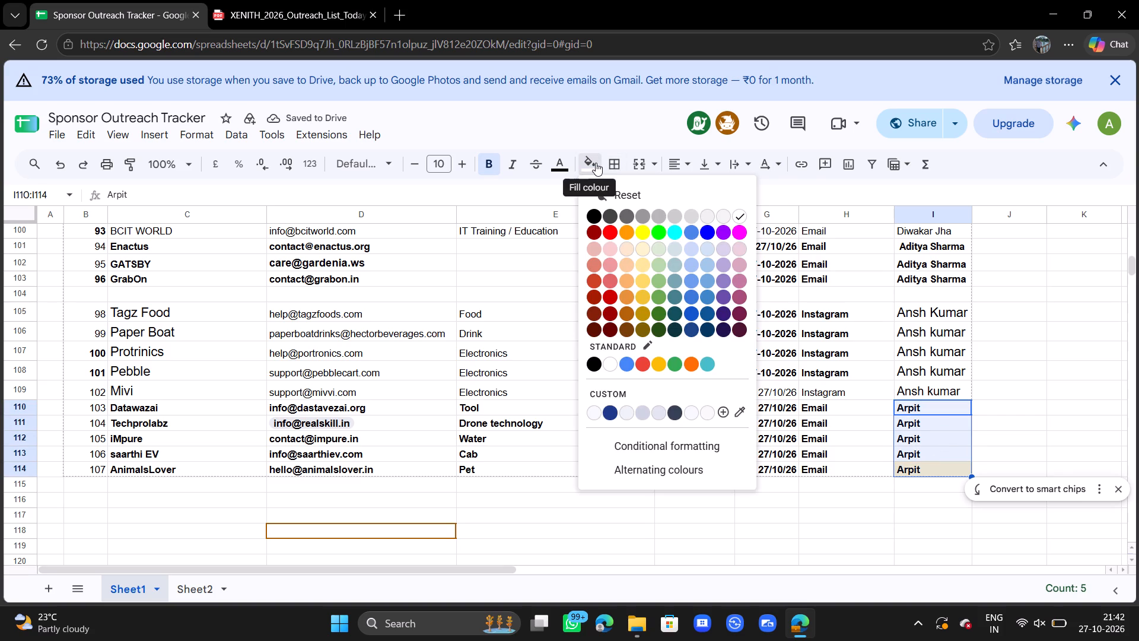
{"action": "left_click", "coordinate": [644, 249]}
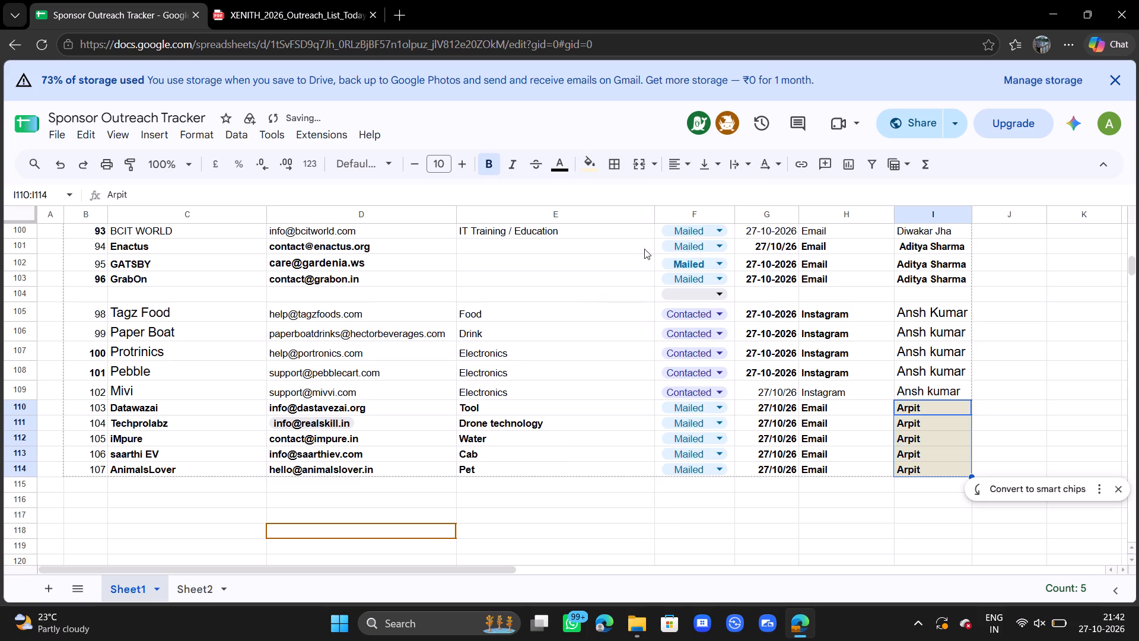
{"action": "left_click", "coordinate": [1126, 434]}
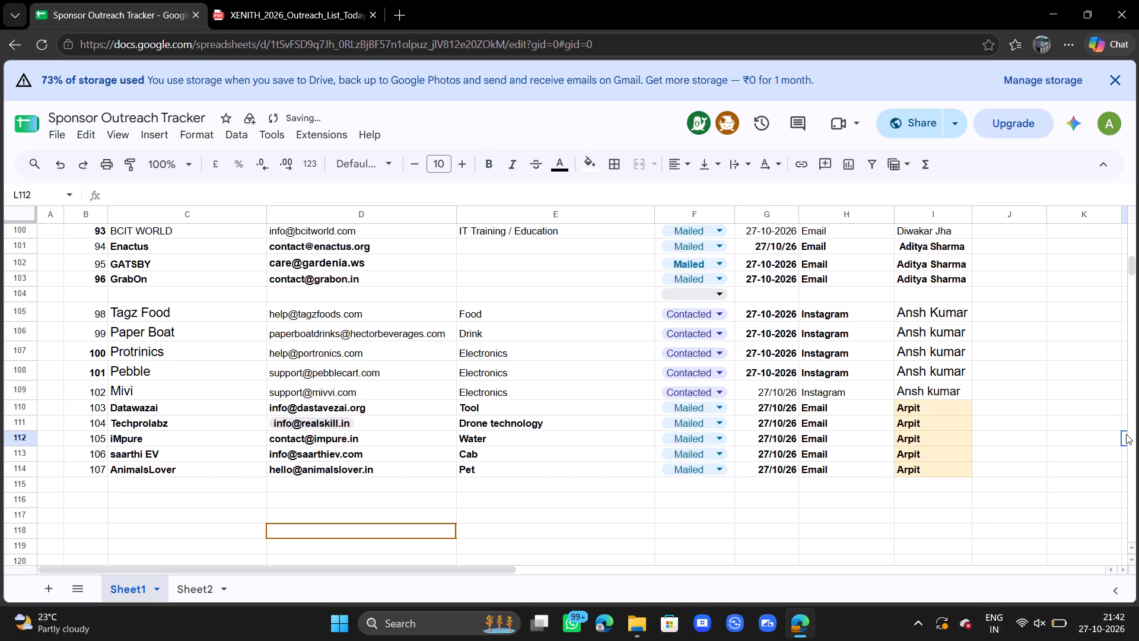